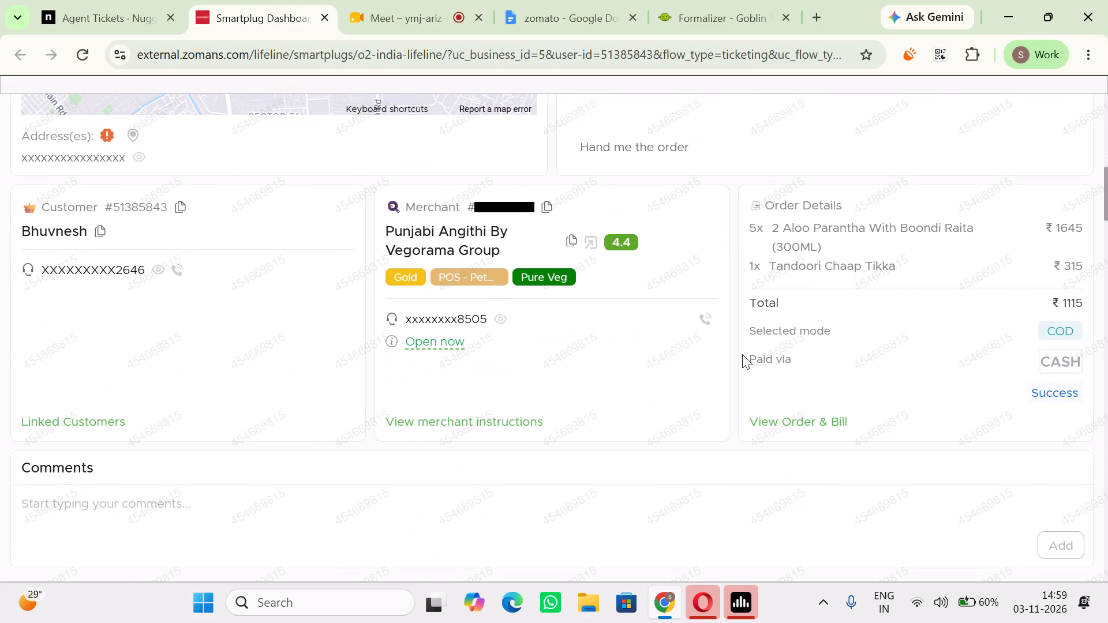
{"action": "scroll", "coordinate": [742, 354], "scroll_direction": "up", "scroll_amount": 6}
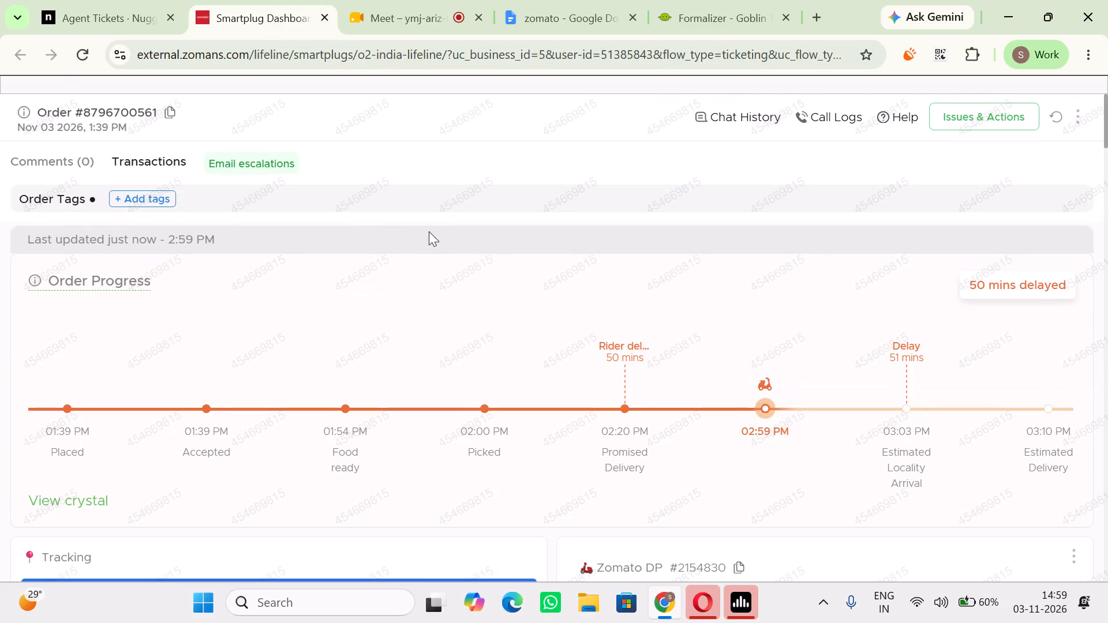
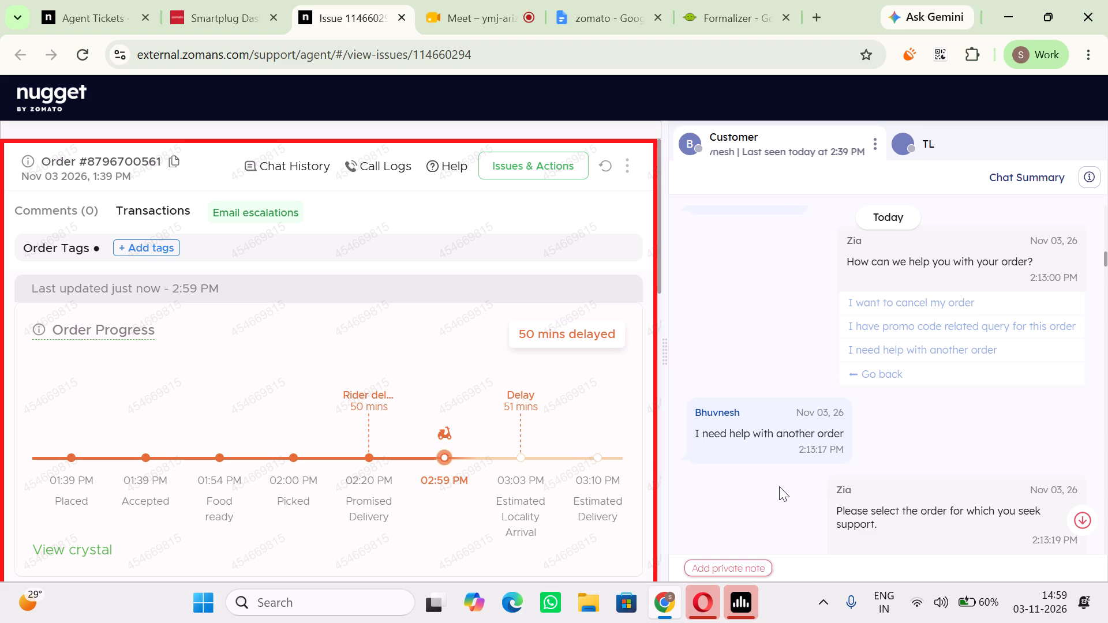
Read through today's customer chat with Zia to the latest messages to identify what the customer is asking for.
{"action": "scroll", "coordinate": [779, 486], "scroll_direction": "down", "scroll_amount": 2}
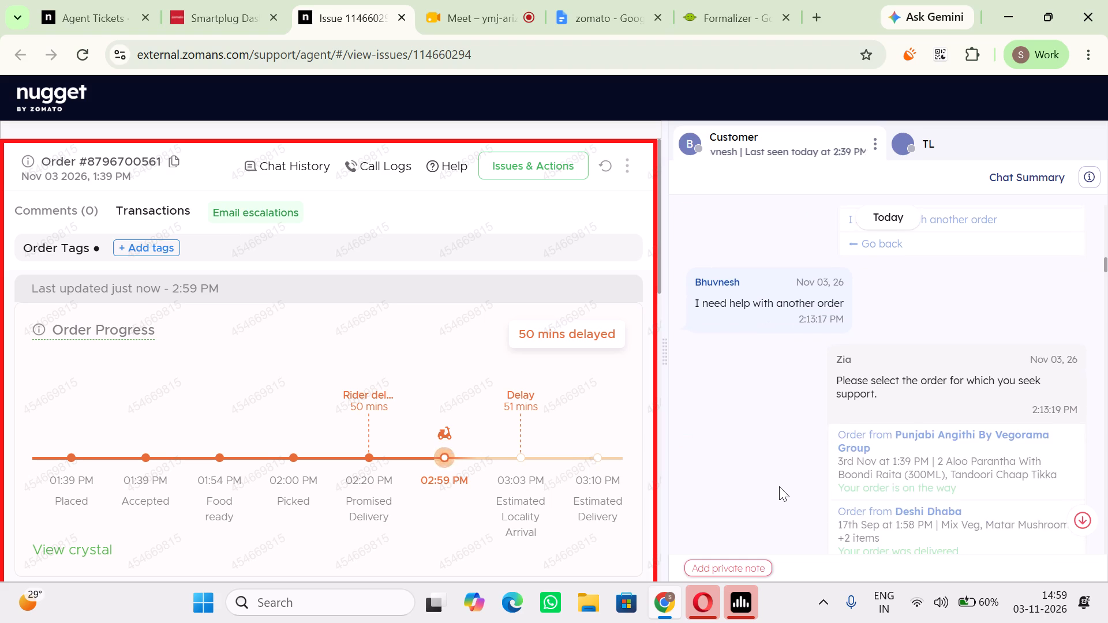
{"action": "scroll", "coordinate": [779, 486], "scroll_direction": "down", "scroll_amount": 1}
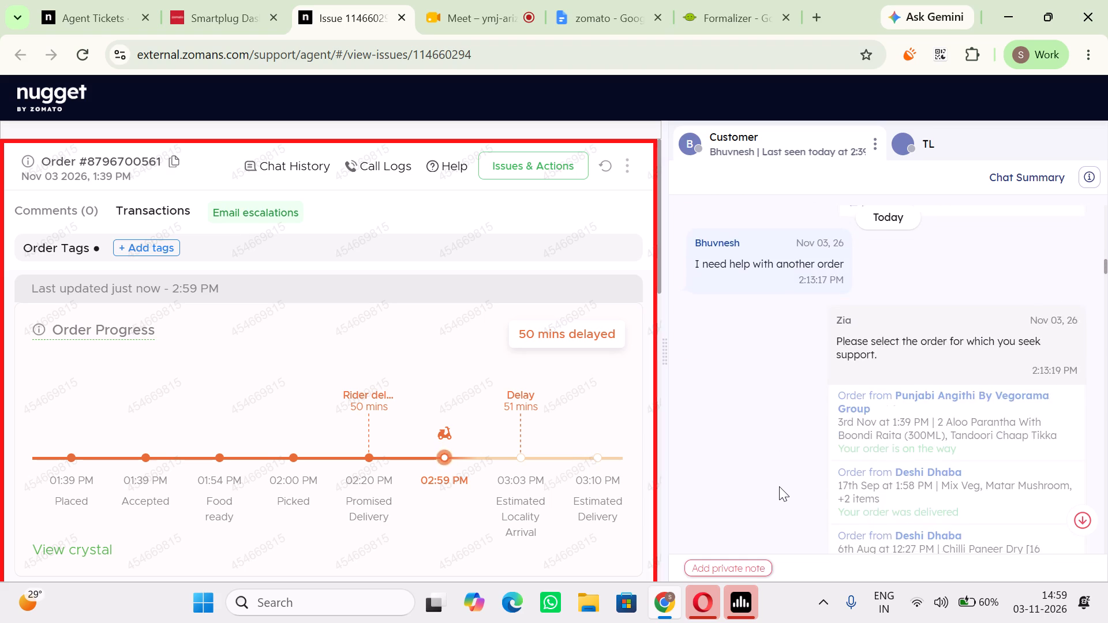
{"action": "scroll", "coordinate": [779, 486], "scroll_direction": "down", "scroll_amount": 4}
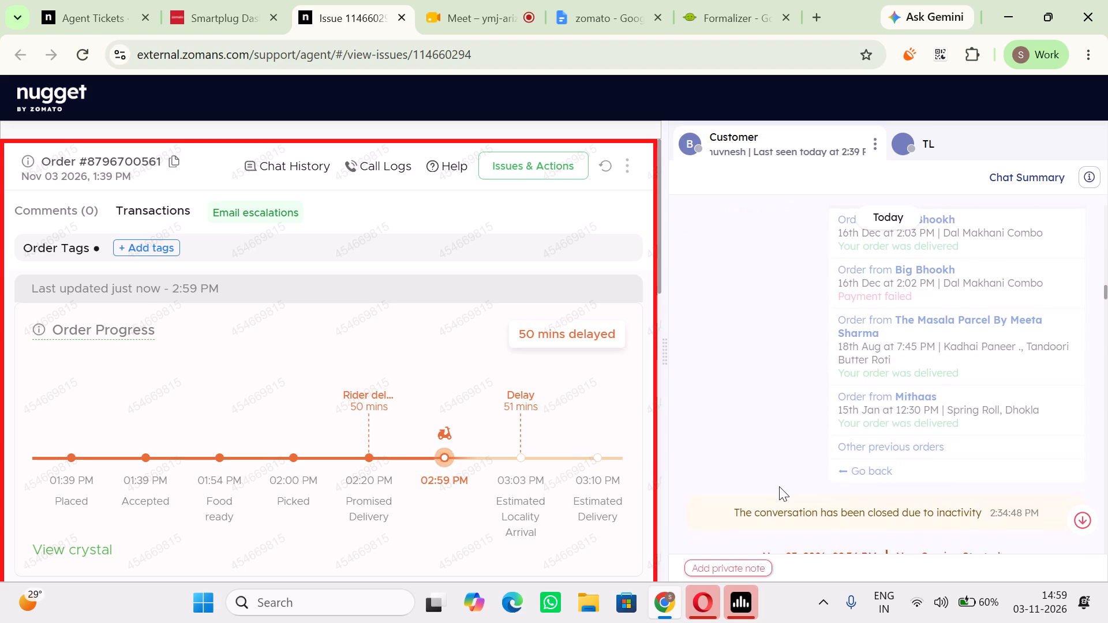
{"action": "scroll", "coordinate": [779, 486], "scroll_direction": "down", "scroll_amount": 5}
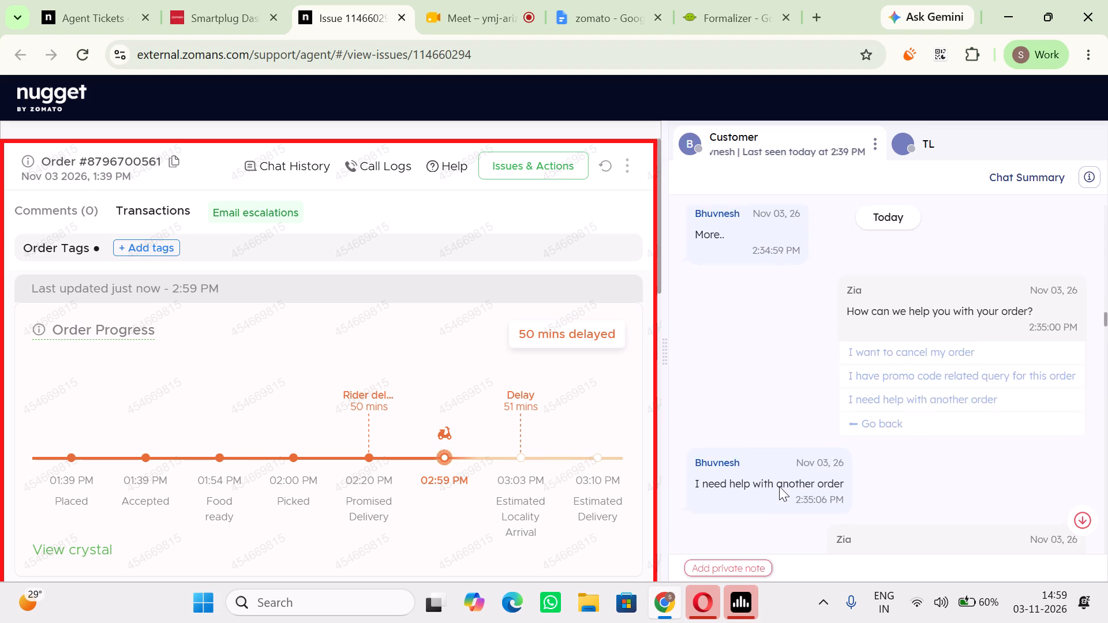
{"action": "scroll", "coordinate": [779, 486], "scroll_direction": "down", "scroll_amount": 6}
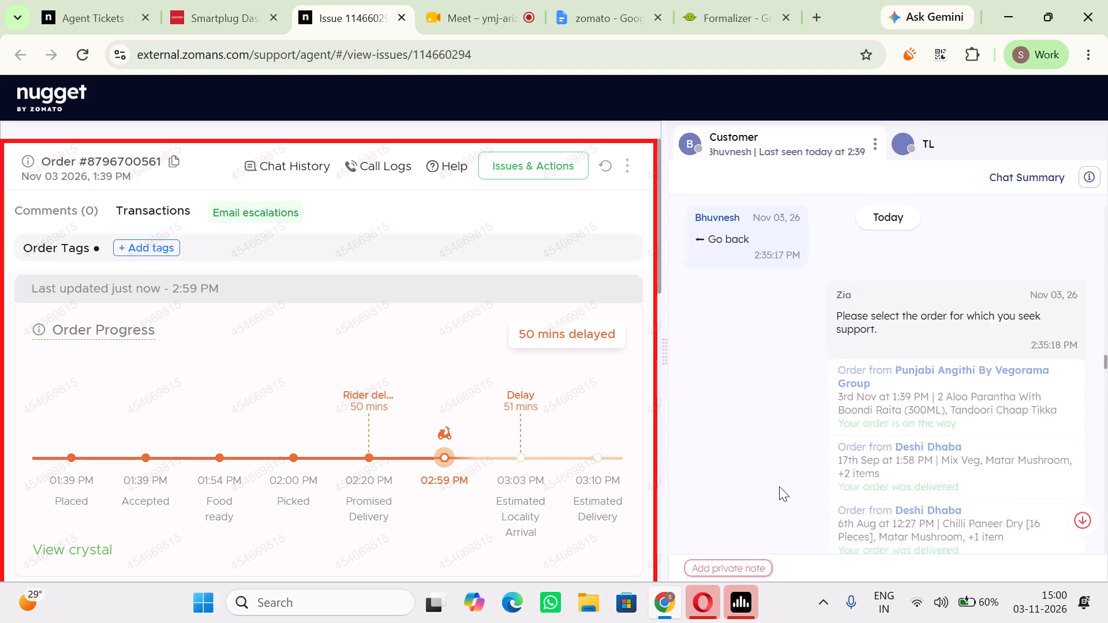
{"action": "scroll", "coordinate": [779, 486], "scroll_direction": "down", "scroll_amount": 8}
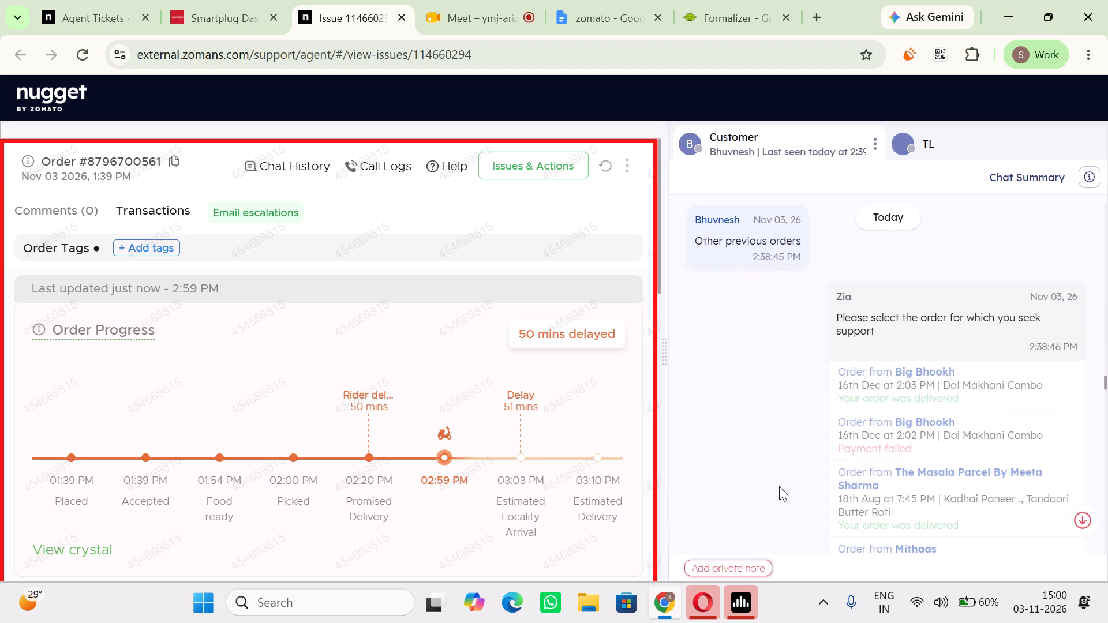
{"action": "scroll", "coordinate": [779, 486], "scroll_direction": "down", "scroll_amount": 7}
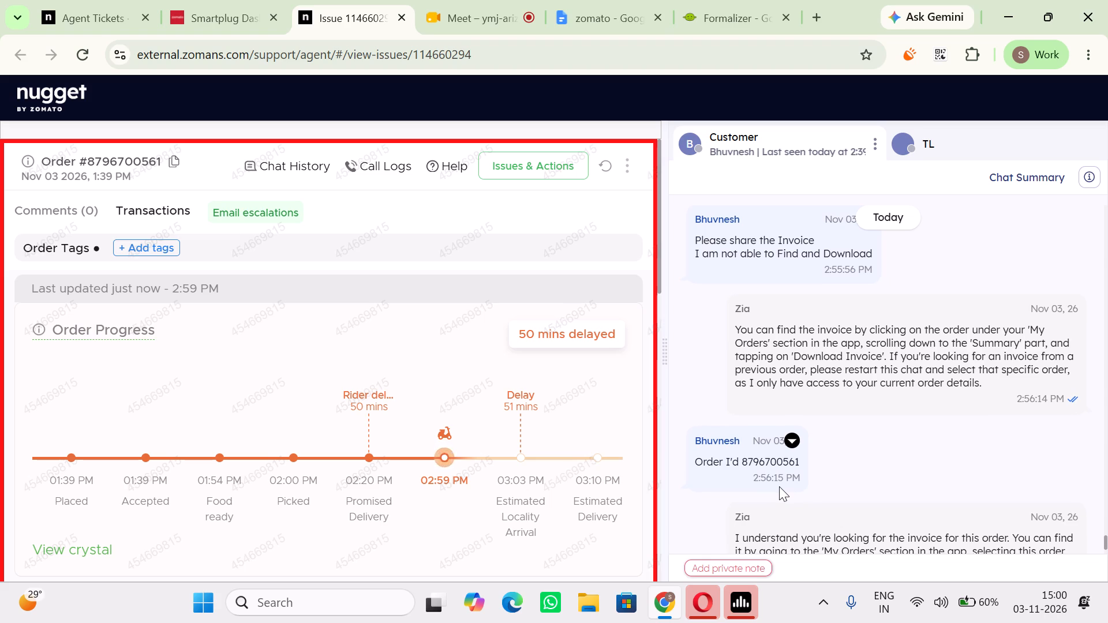
{"action": "scroll", "coordinate": [779, 486], "scroll_direction": "down", "scroll_amount": 4}
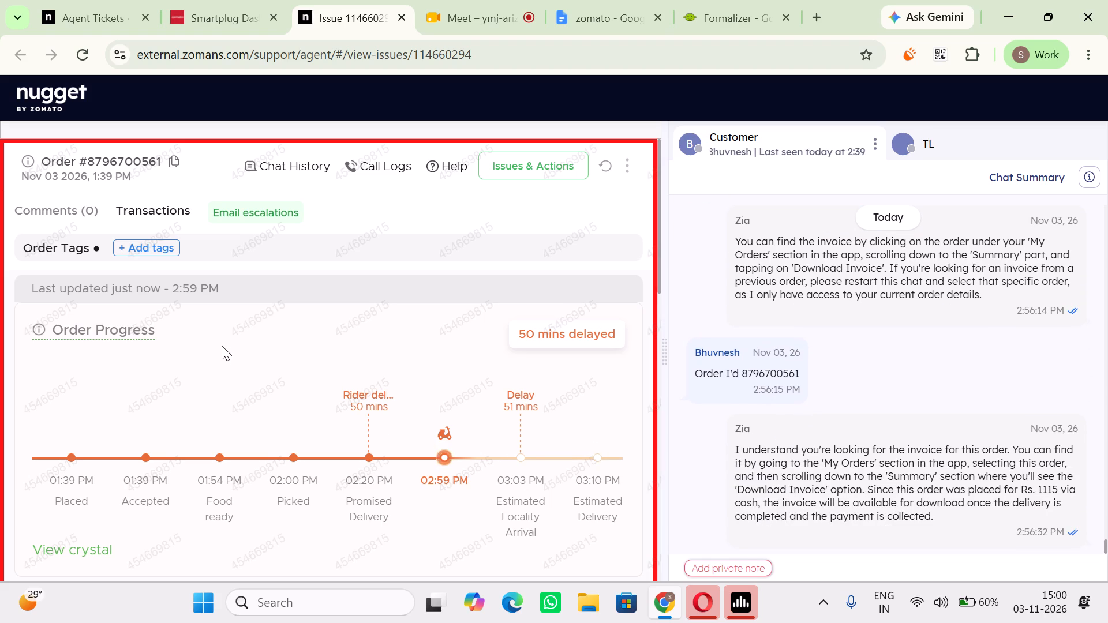
Examine the order page's delivery, customer, merchant and order details, returning to the order progress timeline.
{"action": "scroll", "coordinate": [329, 396], "scroll_direction": "down", "scroll_amount": 1}
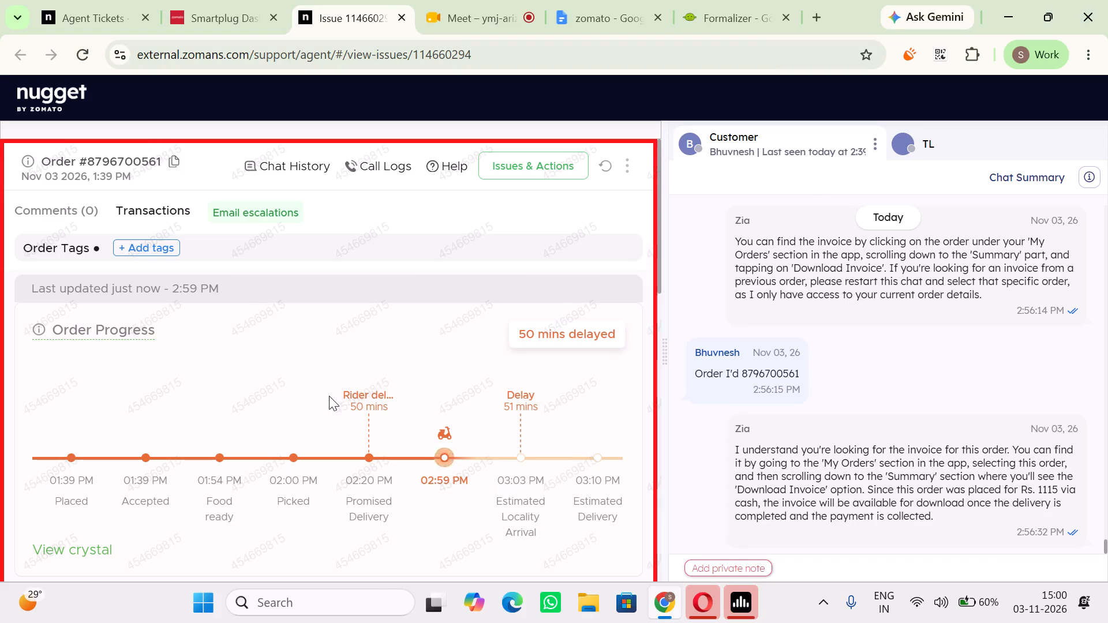
{"action": "scroll", "coordinate": [329, 396], "scroll_direction": "down", "scroll_amount": 3}
{"action": "scroll", "coordinate": [329, 396], "scroll_direction": "up", "scroll_amount": 2}
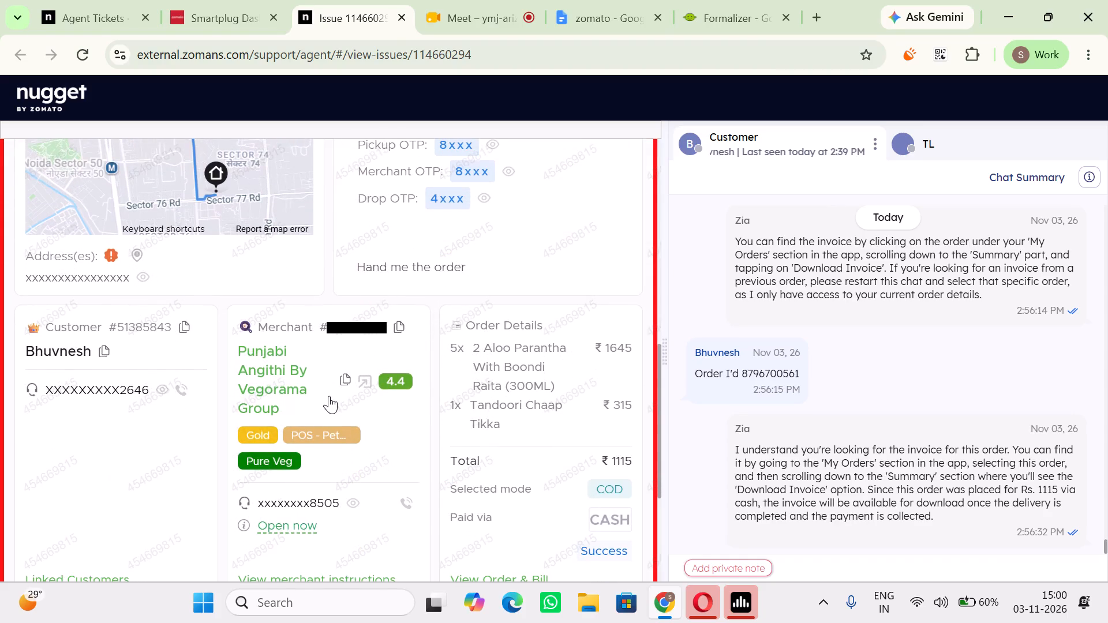
{"action": "scroll", "coordinate": [329, 396], "scroll_direction": "up", "scroll_amount": 2}
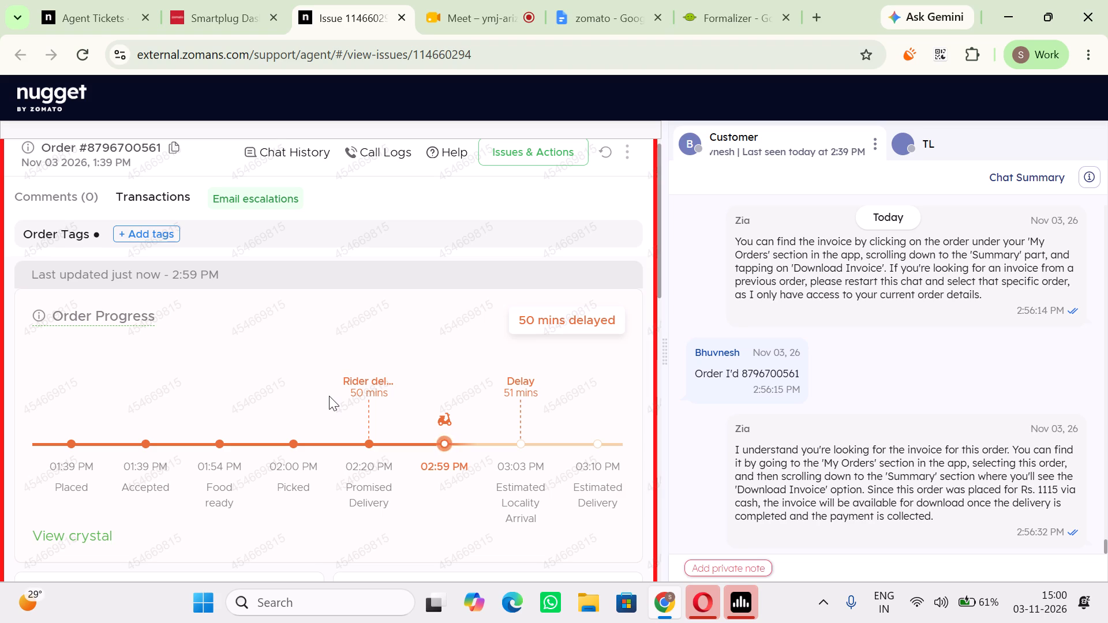
Switch back to the customer's hotline call request ticket in Agent Tickets.
{"action": "left_click", "coordinate": [78, 0]}
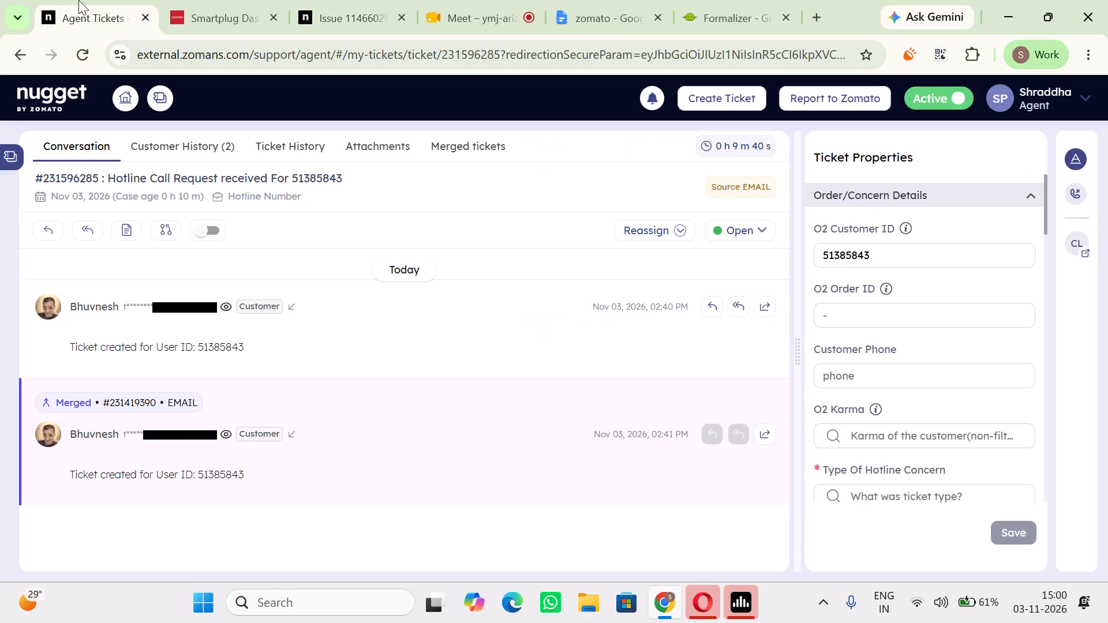
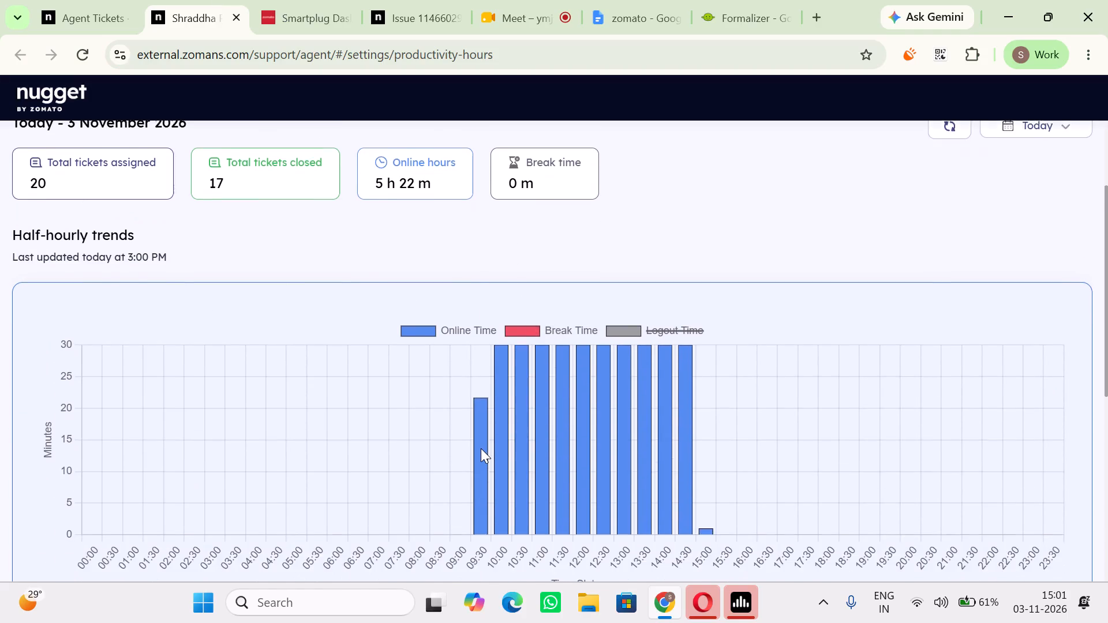
Check today's productivity hours and half-hourly trends, close that page and return to the customer's hotline call ticket.
{"action": "scroll", "coordinate": [481, 448], "scroll_direction": "down", "scroll_amount": 1}
{"action": "scroll", "coordinate": [481, 448], "scroll_direction": "up", "scroll_amount": 2}
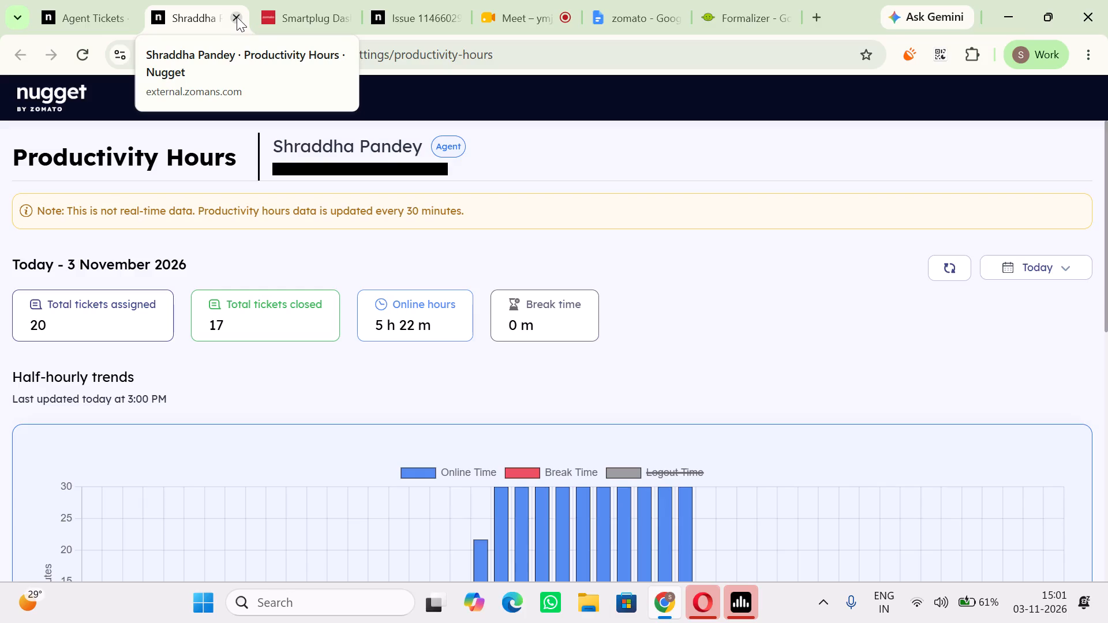
{"action": "left_click", "coordinate": [237, 17]}
{"action": "left_click", "coordinate": [38, 0]}
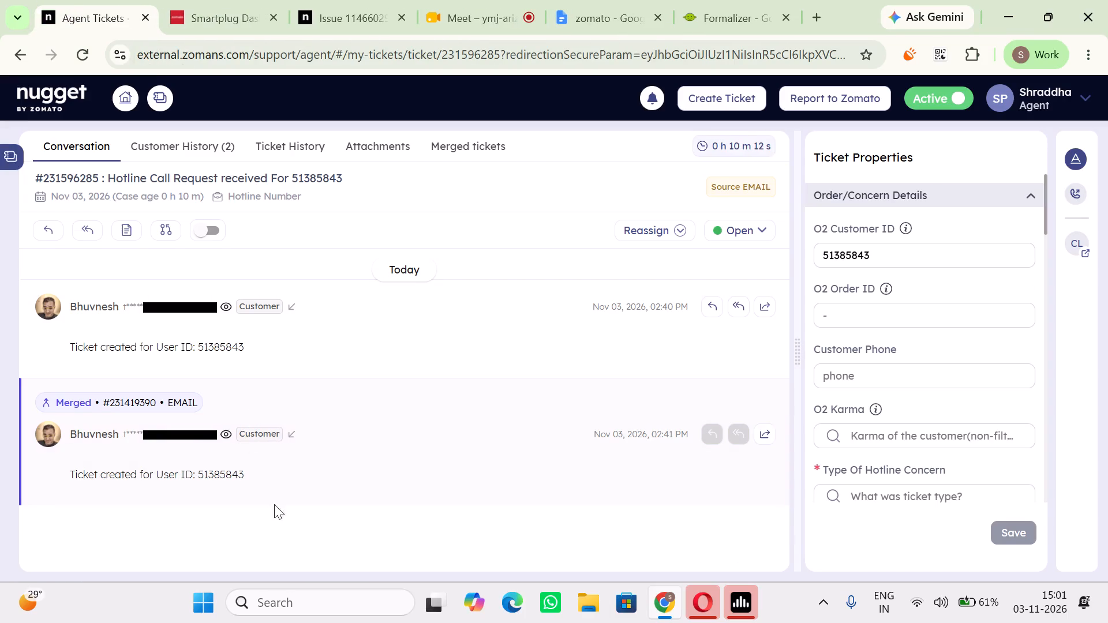
{"action": "scroll", "coordinate": [687, 403], "scroll_direction": "up", "scroll_amount": 3}
{"action": "scroll", "coordinate": [856, 389], "scroll_direction": "up", "scroll_amount": 4}
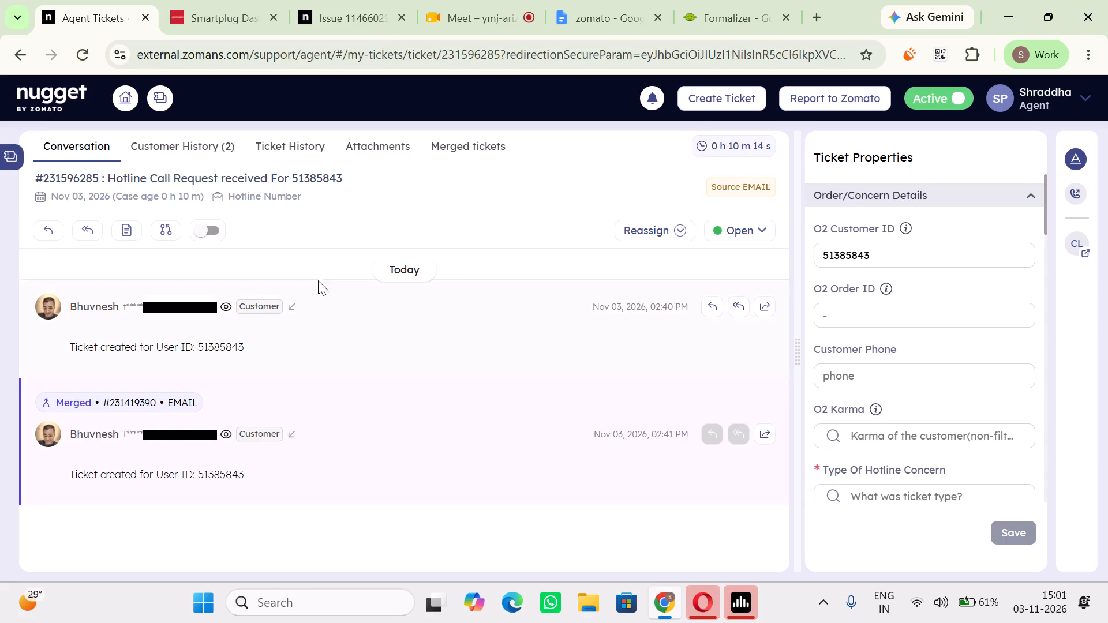
Add the Hotline Call tag to today's delayed Punjabi Angithi order in the Smartplug dashboard.
{"action": "left_click", "coordinate": [220, 0]}
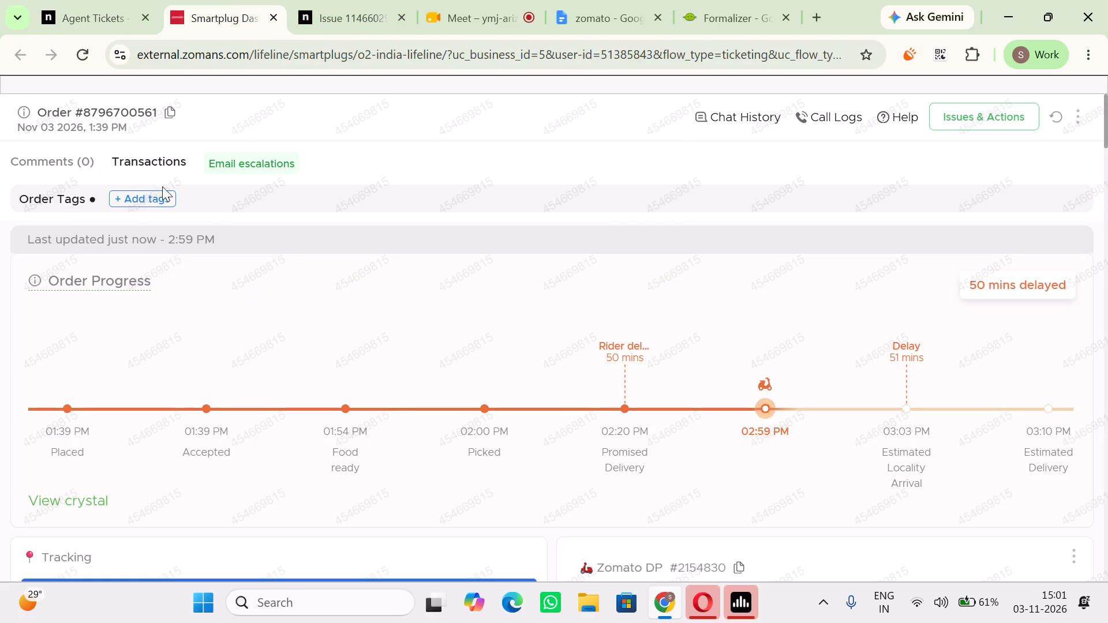
{"action": "scroll", "coordinate": [145, 311], "scroll_direction": "up", "scroll_amount": 3}
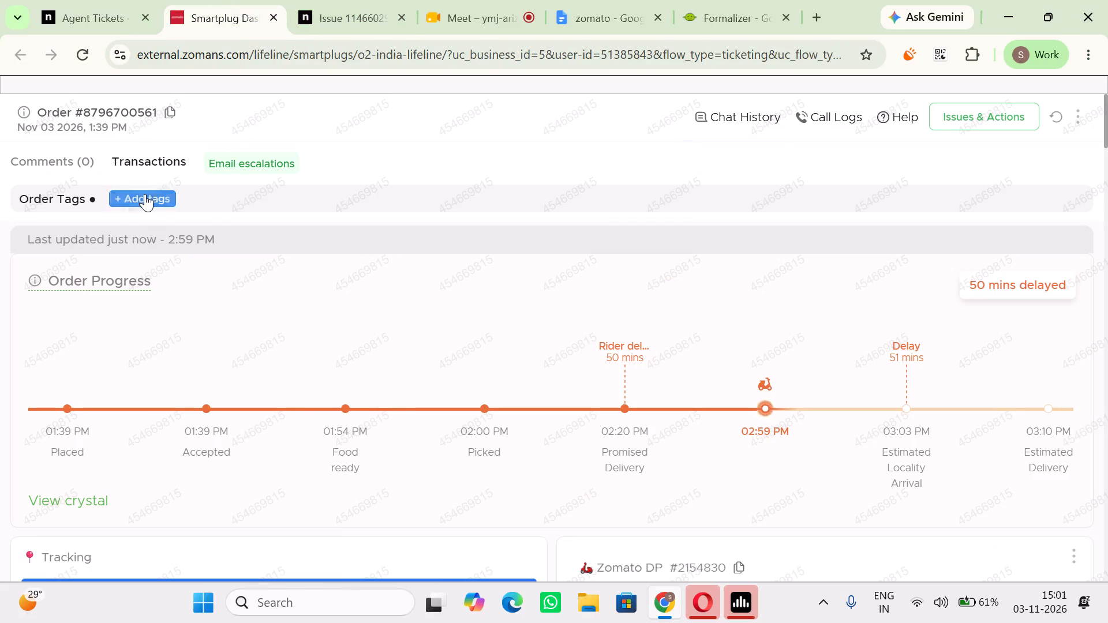
{"action": "left_click", "coordinate": [145, 194]}
{"action": "type", "text": "ho"}
{"action": "left_click", "coordinate": [185, 287]}
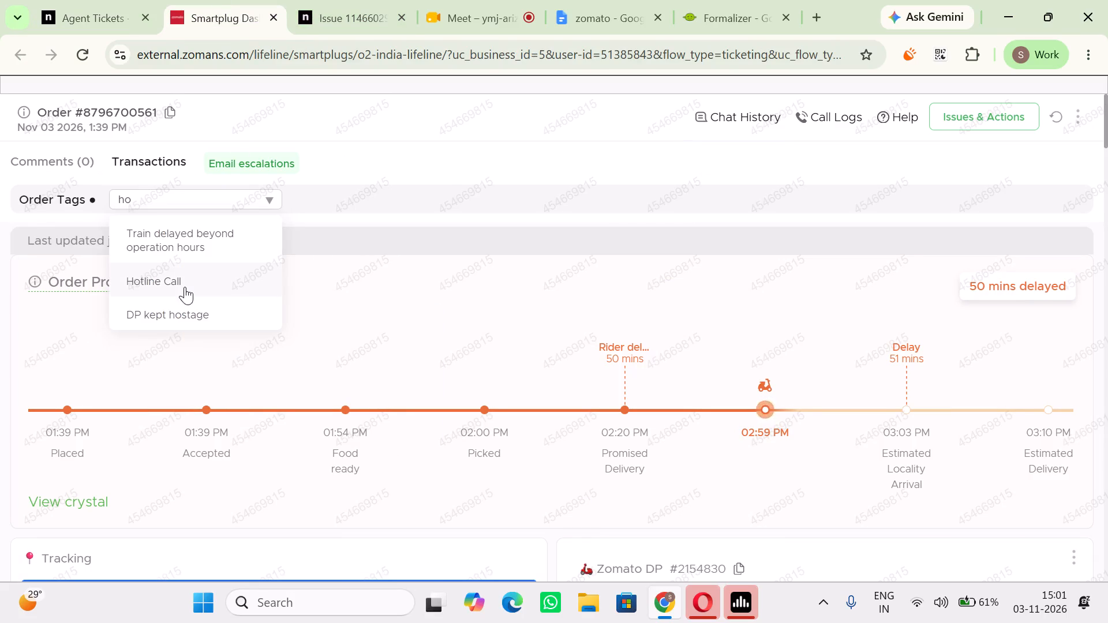
{"action": "left_click", "coordinate": [341, 0]}
{"action": "left_click", "coordinate": [242, 0]}
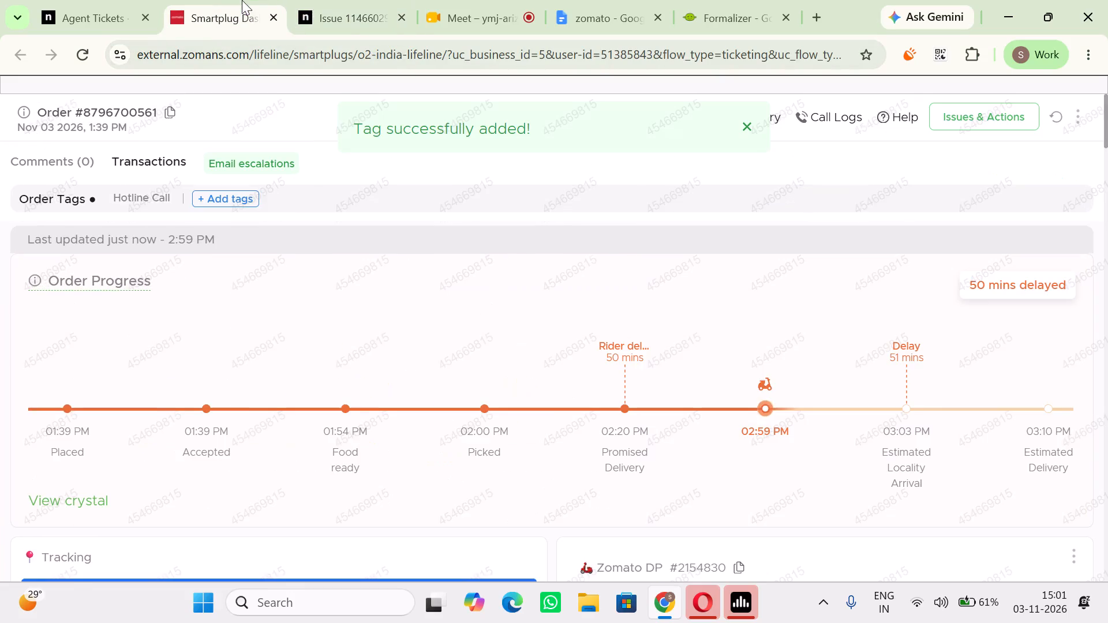
Start a call to the customer from the delayed order's customer details.
{"action": "scroll", "coordinate": [292, 258], "scroll_direction": "down", "scroll_amount": 5}
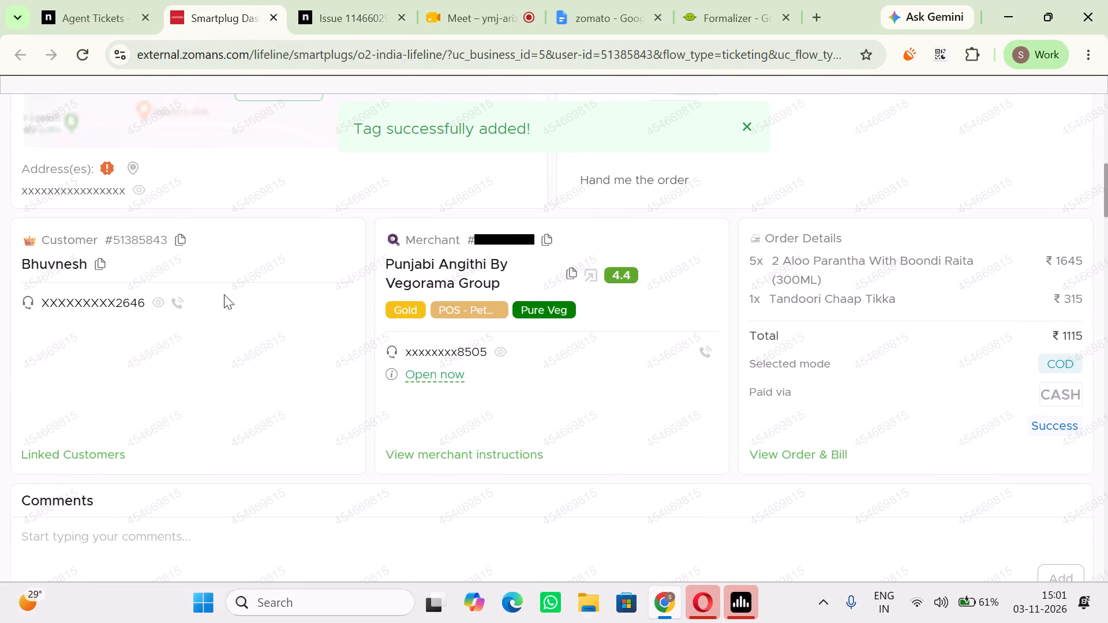
{"action": "left_click", "coordinate": [173, 308]}
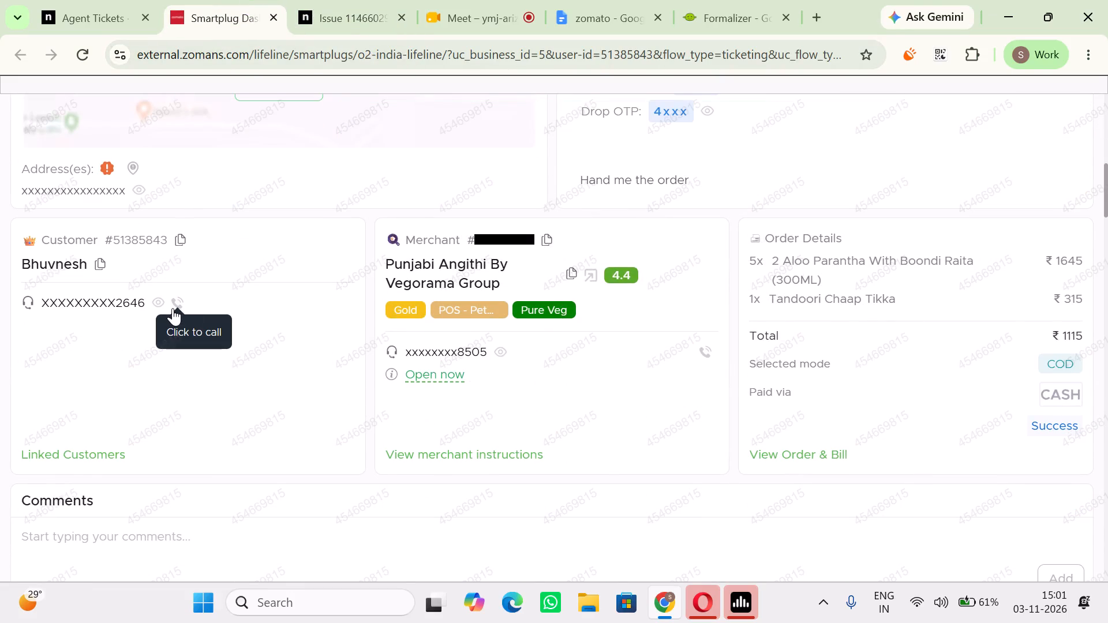
{"action": "left_click", "coordinate": [996, 401]}
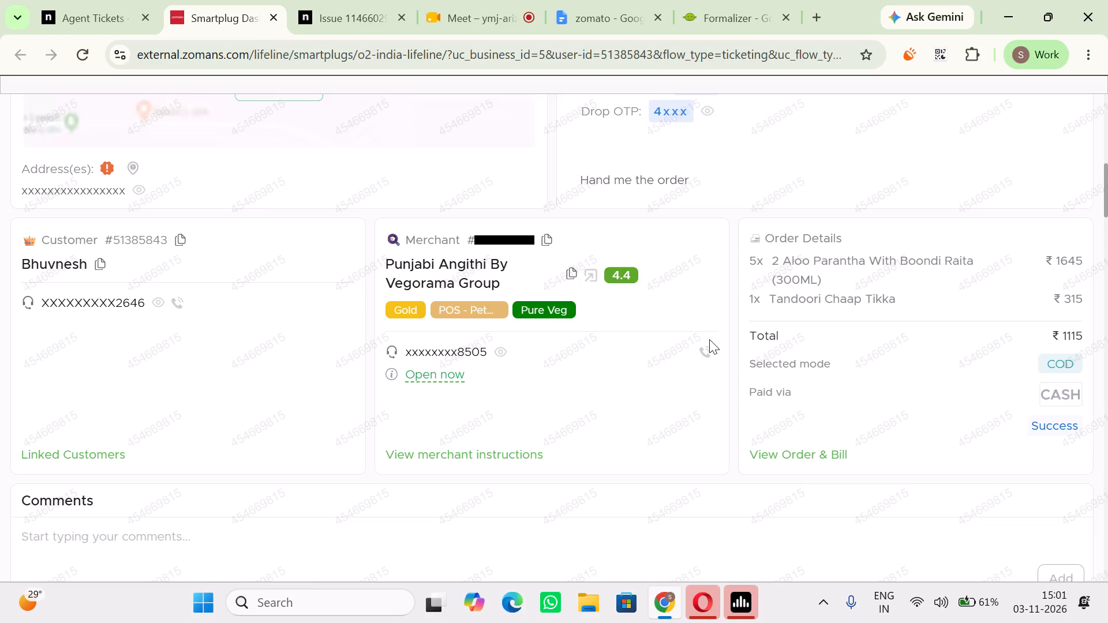
Examine the delayed order's progress, tracking, delivery partner and bill details, along with the customer's previous Deshi Dhaba order.
{"action": "scroll", "coordinate": [652, 457], "scroll_direction": "down", "scroll_amount": 3}
{"action": "scroll", "coordinate": [652, 457], "scroll_direction": "up", "scroll_amount": 1}
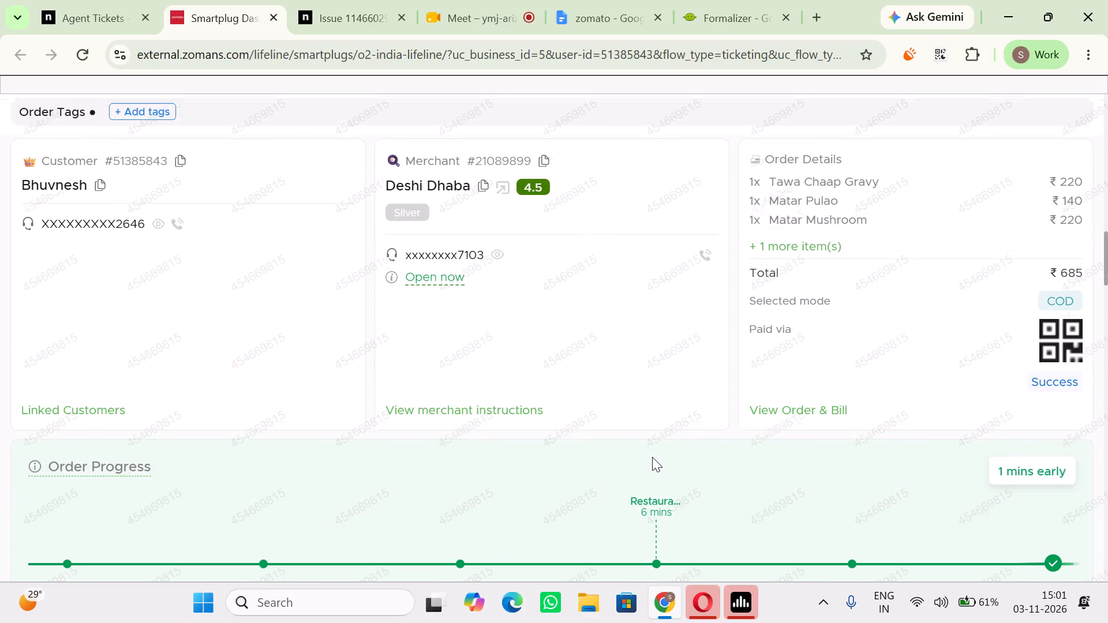
{"action": "scroll", "coordinate": [652, 457], "scroll_direction": "up", "scroll_amount": 5}
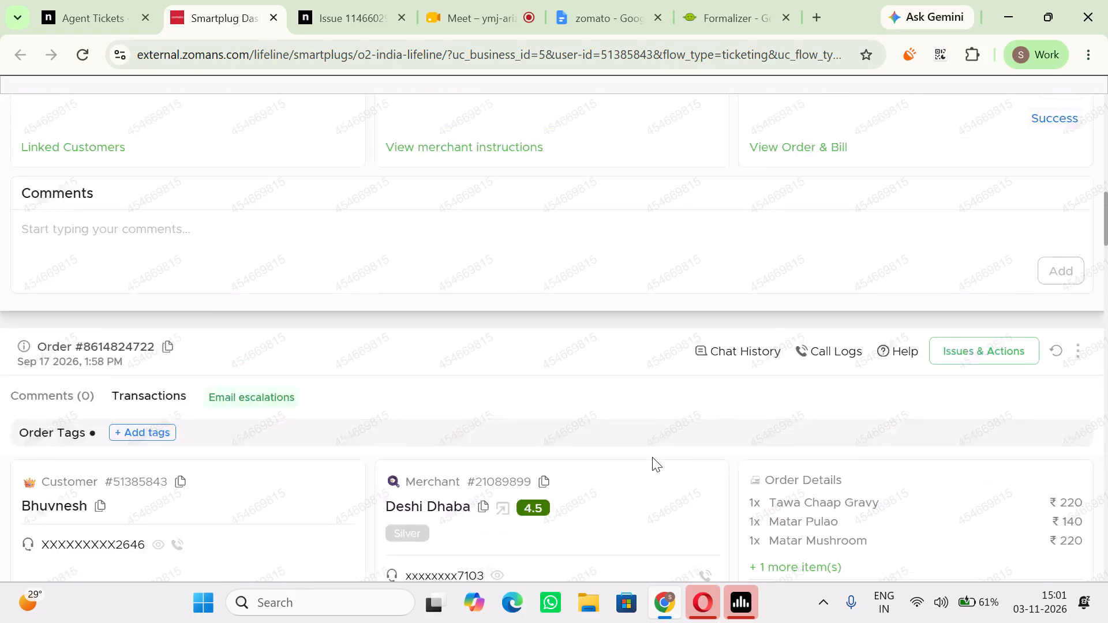
{"action": "scroll", "coordinate": [652, 457], "scroll_direction": "up", "scroll_amount": 3}
{"action": "scroll", "coordinate": [651, 494], "scroll_direction": "down", "scroll_amount": 1}
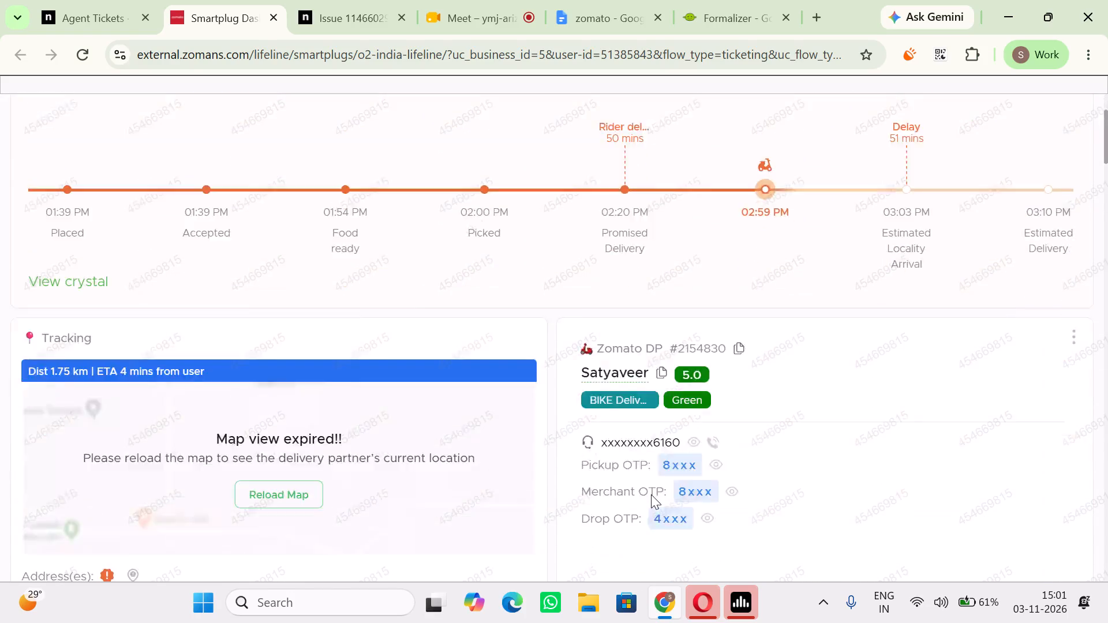
{"action": "scroll", "coordinate": [651, 494], "scroll_direction": "down", "scroll_amount": 3}
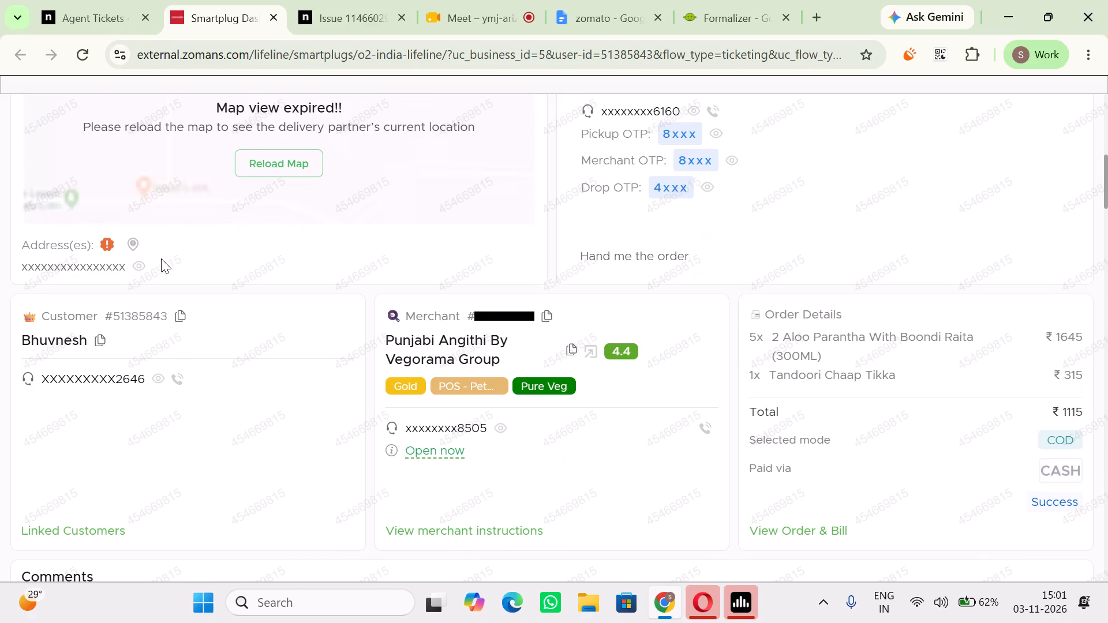
{"action": "scroll", "coordinate": [523, 382], "scroll_direction": "up", "scroll_amount": 8}
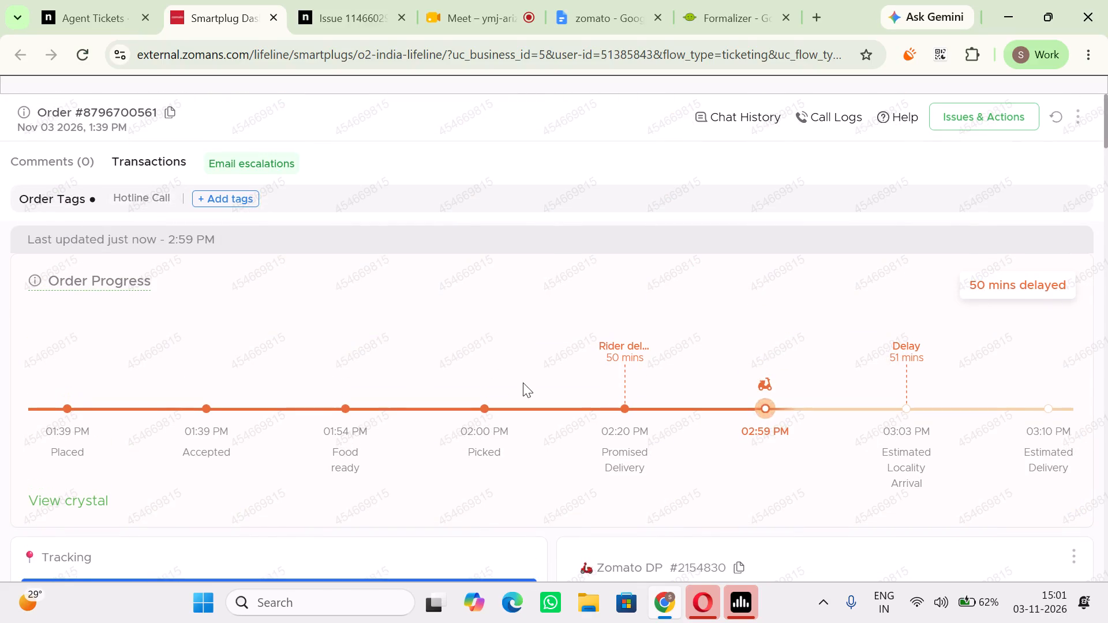
{"action": "scroll", "coordinate": [523, 382], "scroll_direction": "up", "scroll_amount": 2}
{"action": "scroll", "coordinate": [523, 382], "scroll_direction": "down", "scroll_amount": 1}
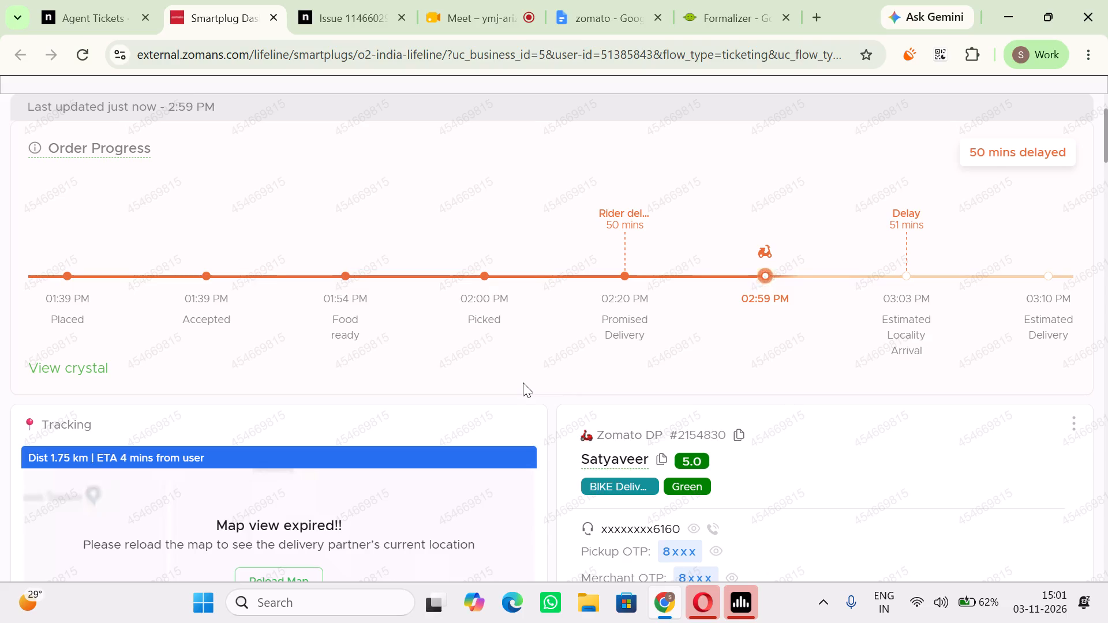
{"action": "scroll", "coordinate": [280, 236], "scroll_direction": "down", "scroll_amount": 1}
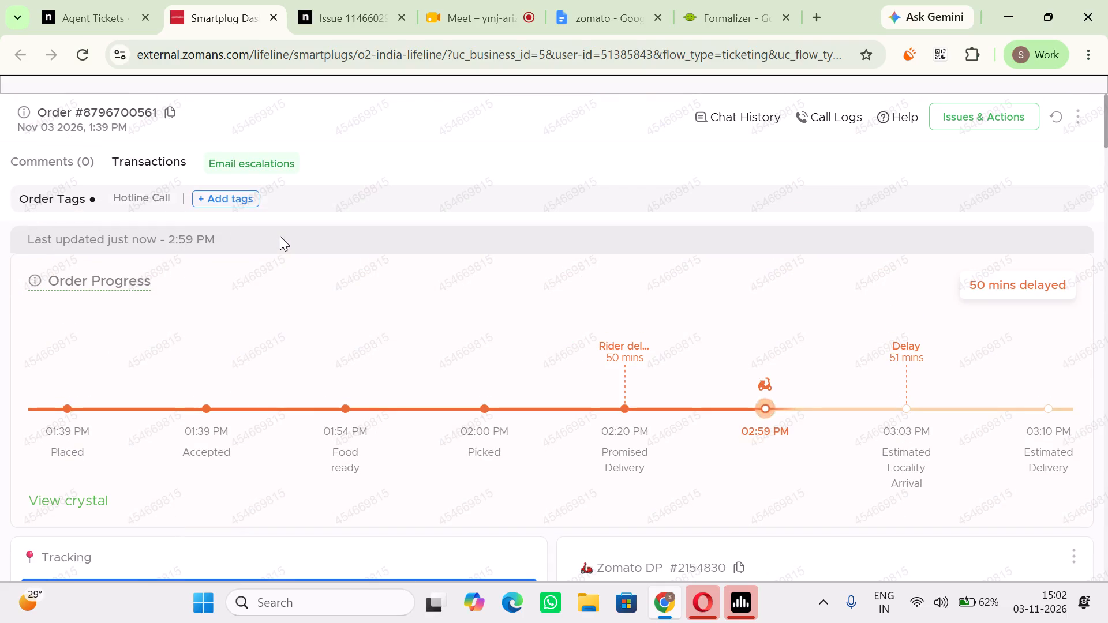
Check the issue page's order view and Zia chat alongside the dashboard order and the hotline ticket.
{"action": "left_click", "coordinate": [335, 0]}
{"action": "left_click", "coordinate": [266, 0]}
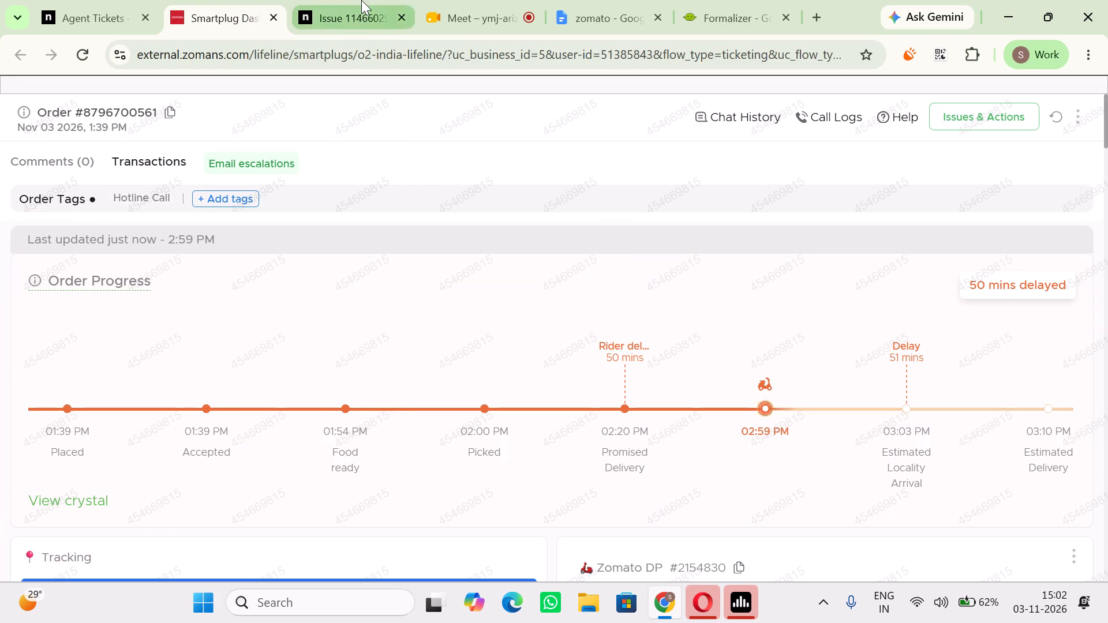
{"action": "left_click", "coordinate": [361, 0]}
{"action": "scroll", "coordinate": [775, 326], "scroll_direction": "down", "scroll_amount": 1}
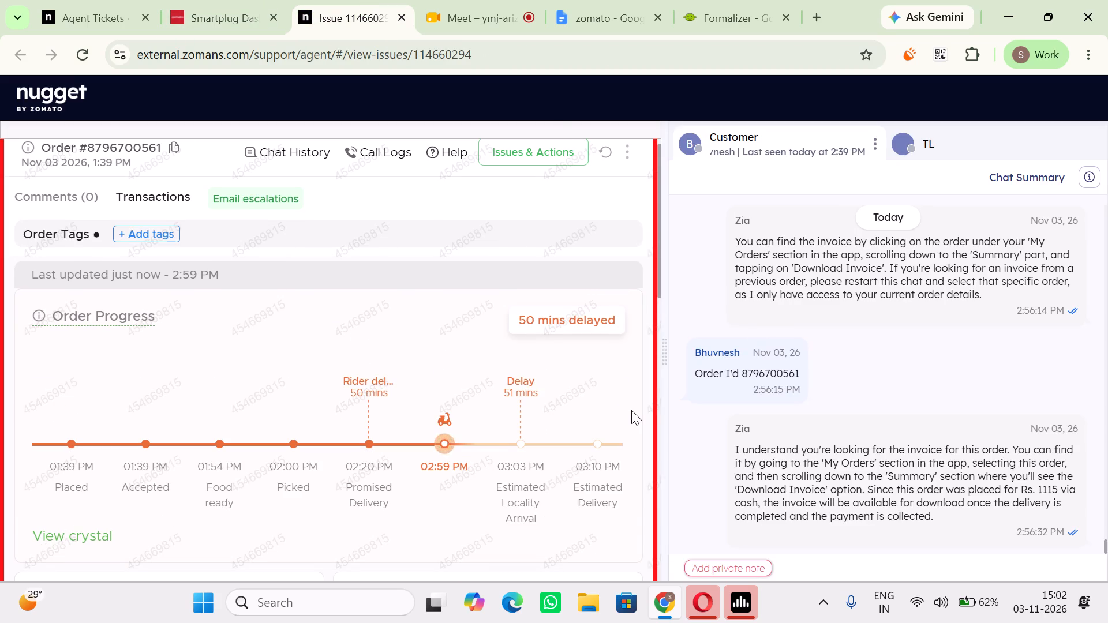
{"action": "scroll", "coordinate": [631, 410], "scroll_direction": "down", "scroll_amount": 3}
{"action": "scroll", "coordinate": [631, 410], "scroll_direction": "up", "scroll_amount": 7}
{"action": "left_click", "coordinate": [199, 0]}
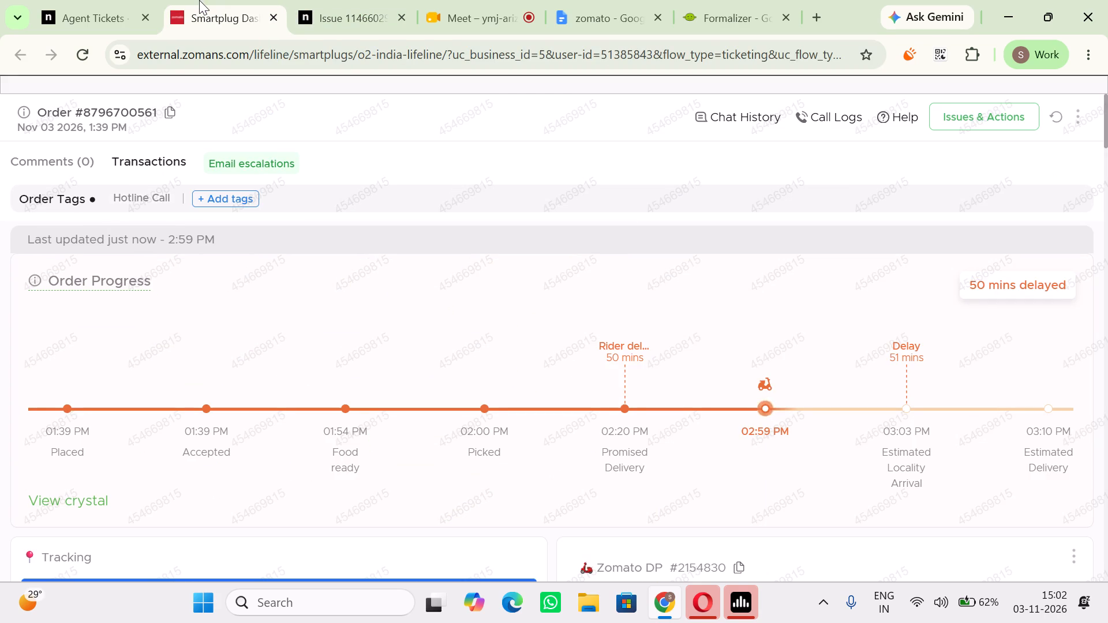
{"action": "left_click", "coordinate": [109, 0]}
{"action": "left_click", "coordinate": [244, 0]}
Add the Hotline Call tag to the Punjabi Angithi order on the customer's issue page.
{"action": "left_click", "coordinate": [316, 0]}
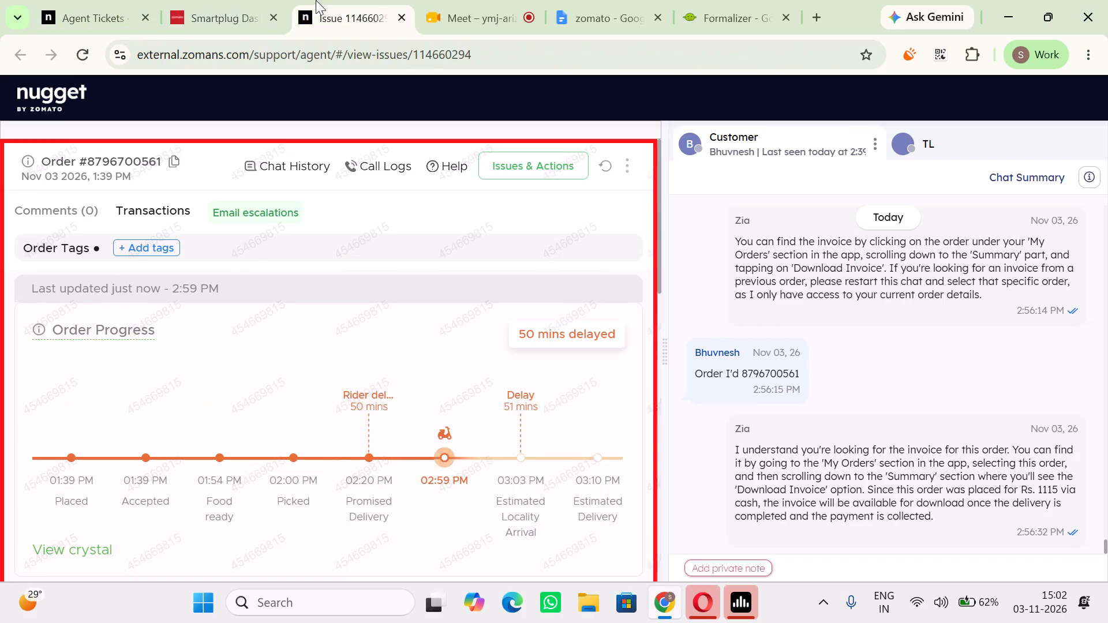
{"action": "left_click", "coordinate": [151, 249]}
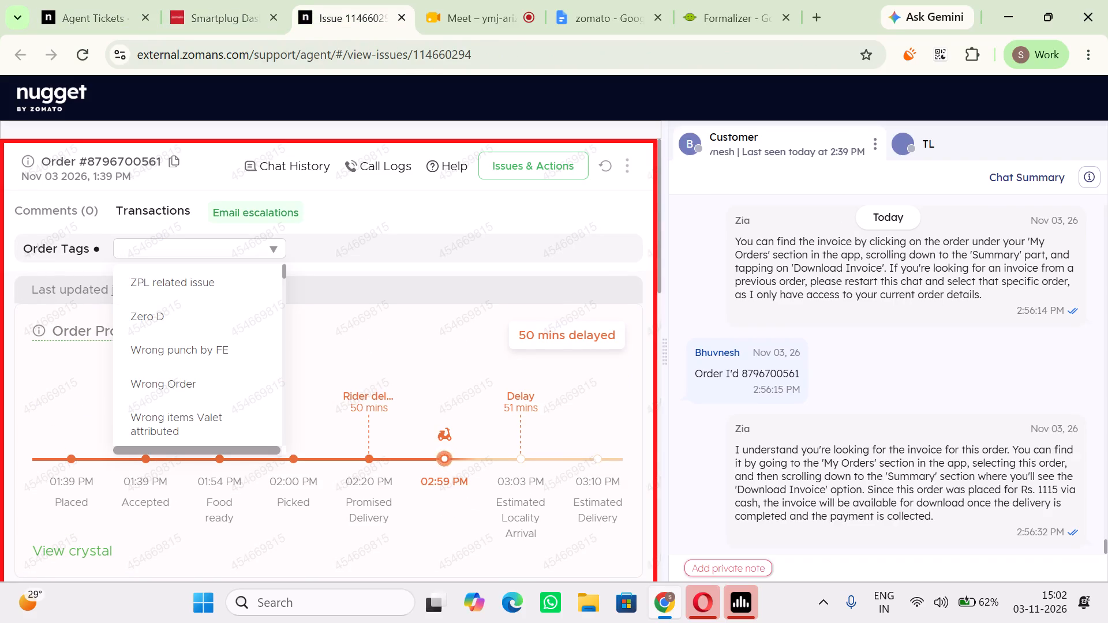
{"action": "type", "text": "ho"}
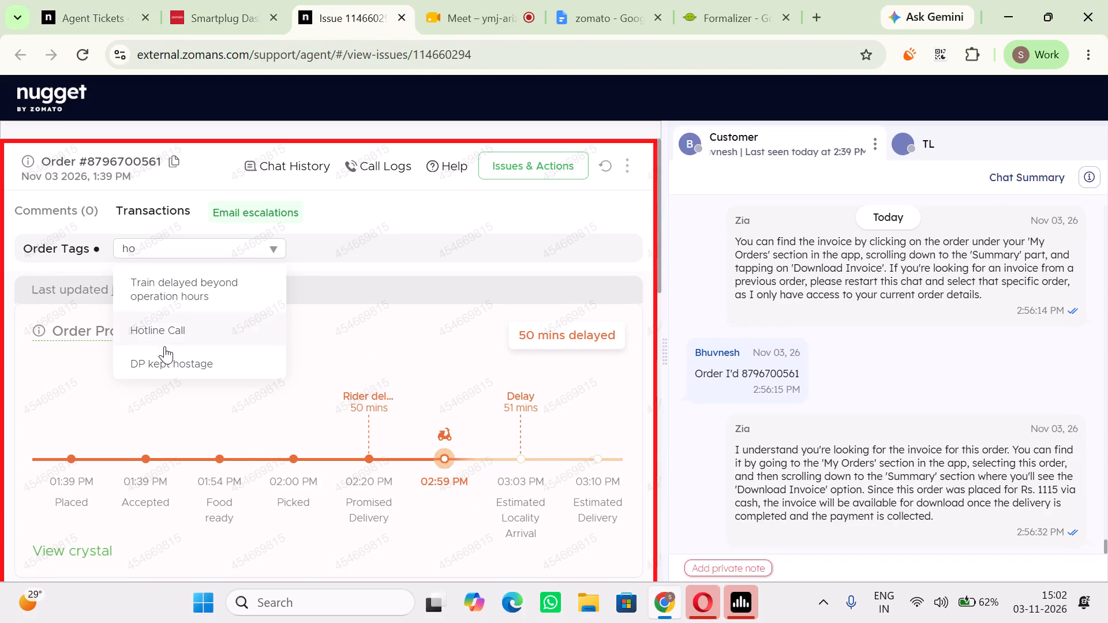
{"action": "left_click", "coordinate": [170, 336]}
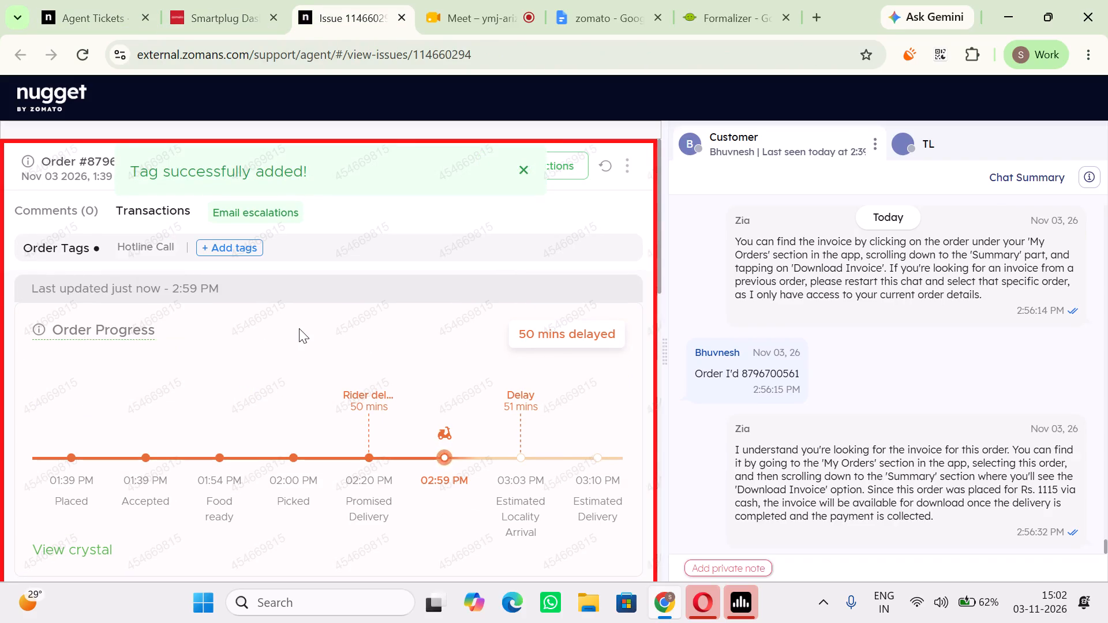
Look over the tracking, delivery partner, customer, merchant and bill details of the order on the issue page.
{"action": "scroll", "coordinate": [299, 328], "scroll_direction": "down", "scroll_amount": 4}
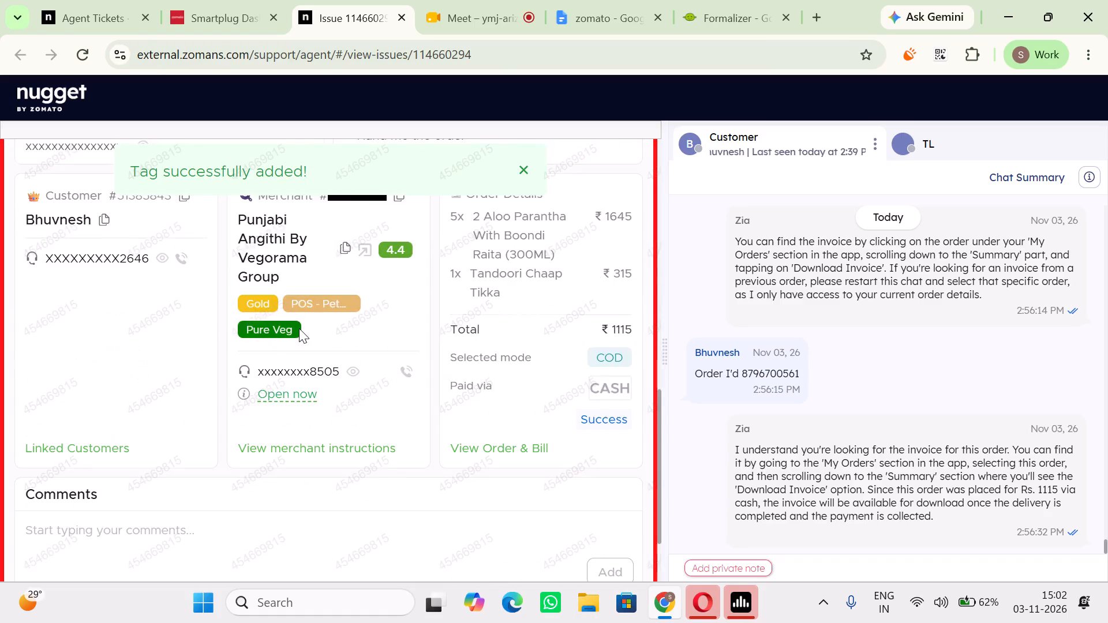
{"action": "scroll", "coordinate": [299, 328], "scroll_direction": "down", "scroll_amount": 2}
{"action": "scroll", "coordinate": [299, 328], "scroll_direction": "up", "scroll_amount": 4}
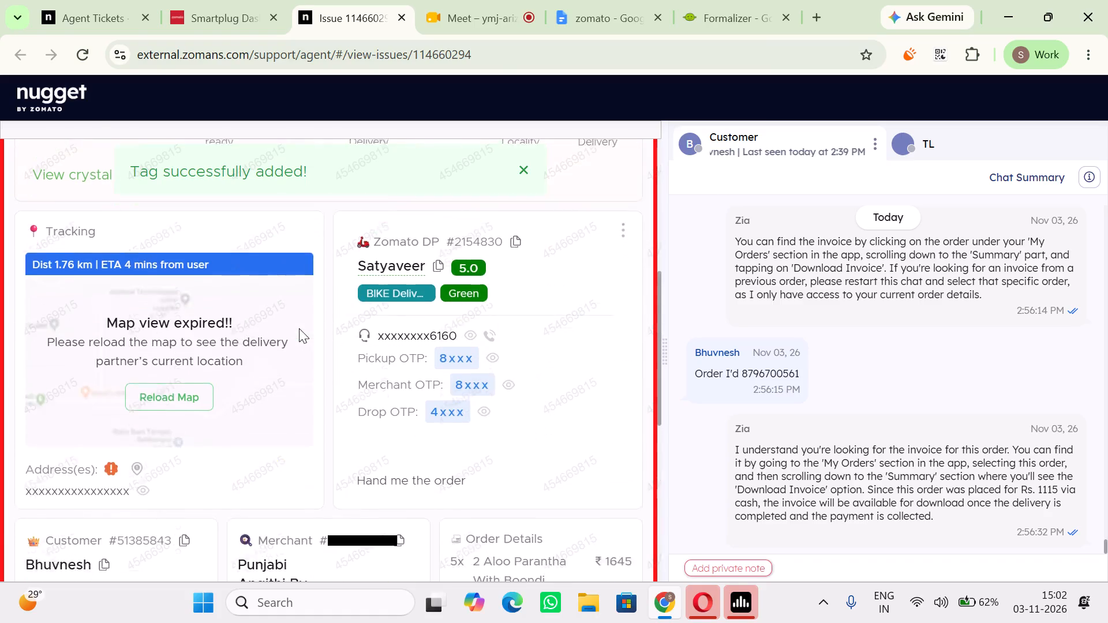
{"action": "scroll", "coordinate": [299, 328], "scroll_direction": "up", "scroll_amount": 1}
Read back through the customer's chat with Zia, from today's invoice requests to the January 15, 2025 session.
{"action": "scroll", "coordinate": [748, 411], "scroll_direction": "up", "scroll_amount": 3}
{"action": "scroll", "coordinate": [756, 355], "scroll_direction": "up", "scroll_amount": 2}
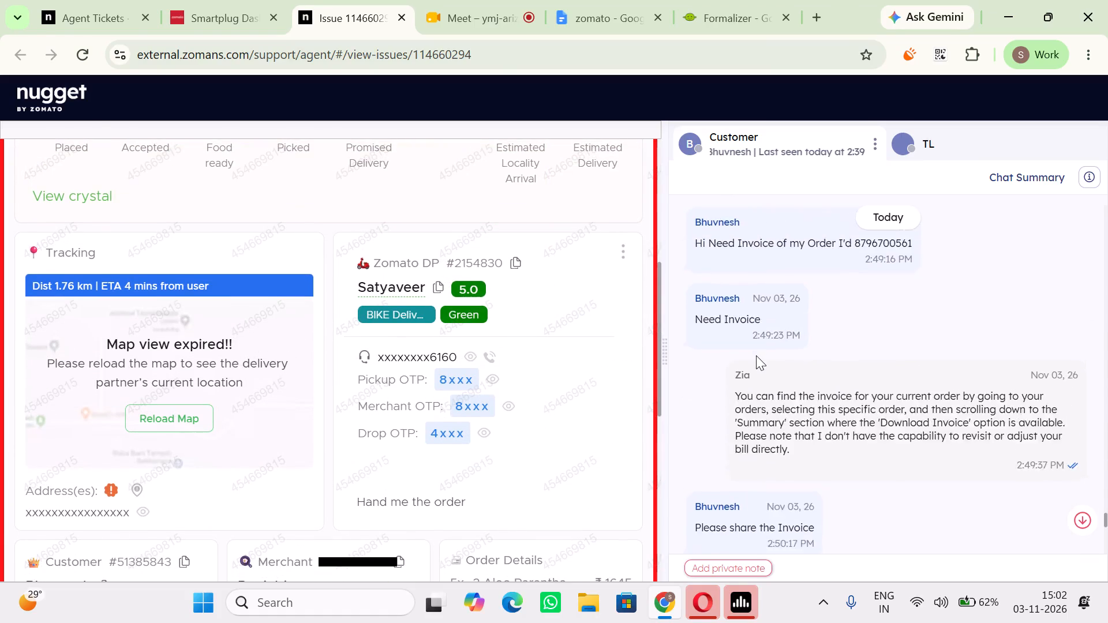
{"action": "scroll", "coordinate": [756, 355], "scroll_direction": "up", "scroll_amount": 7}
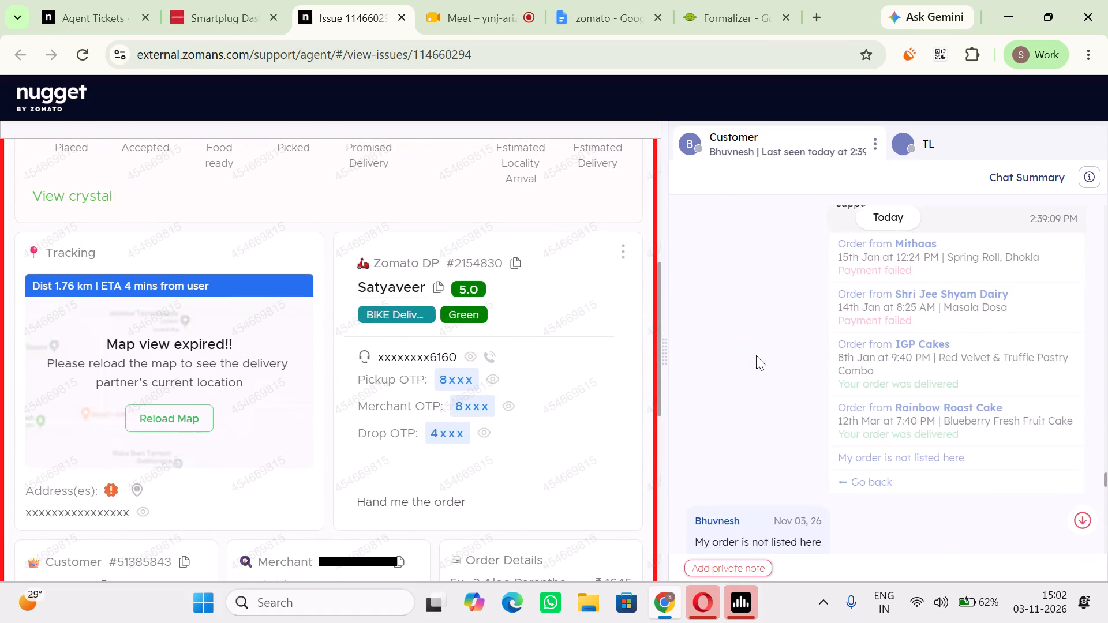
{"action": "scroll", "coordinate": [756, 355], "scroll_direction": "up", "scroll_amount": 12}
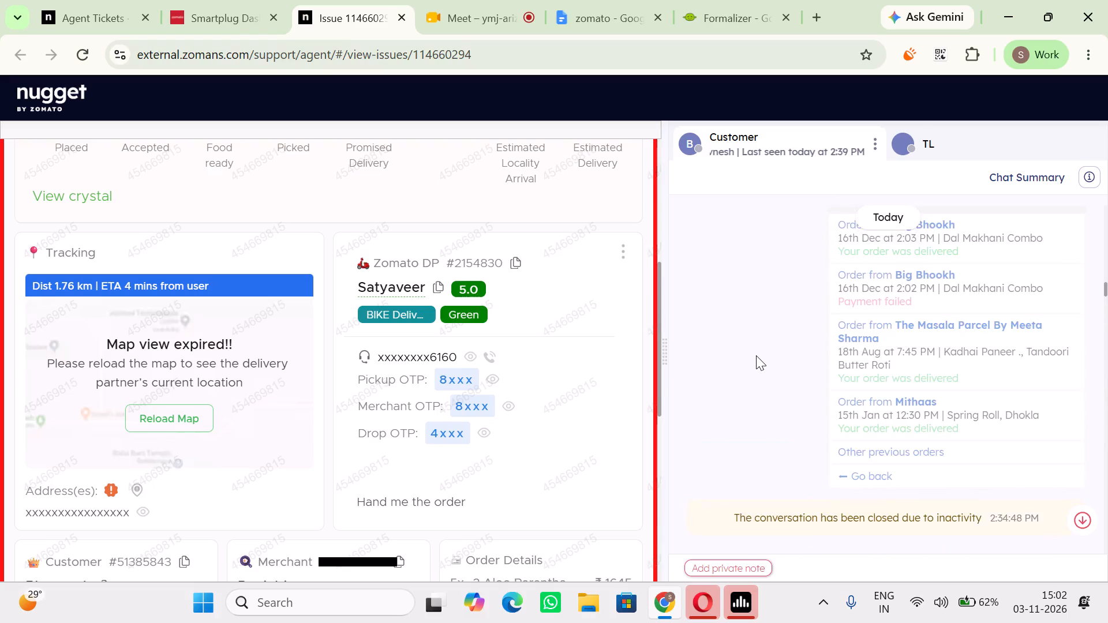
{"action": "scroll", "coordinate": [756, 355], "scroll_direction": "up", "scroll_amount": 5}
{"action": "scroll", "coordinate": [469, 351], "scroll_direction": "up", "scroll_amount": 3}
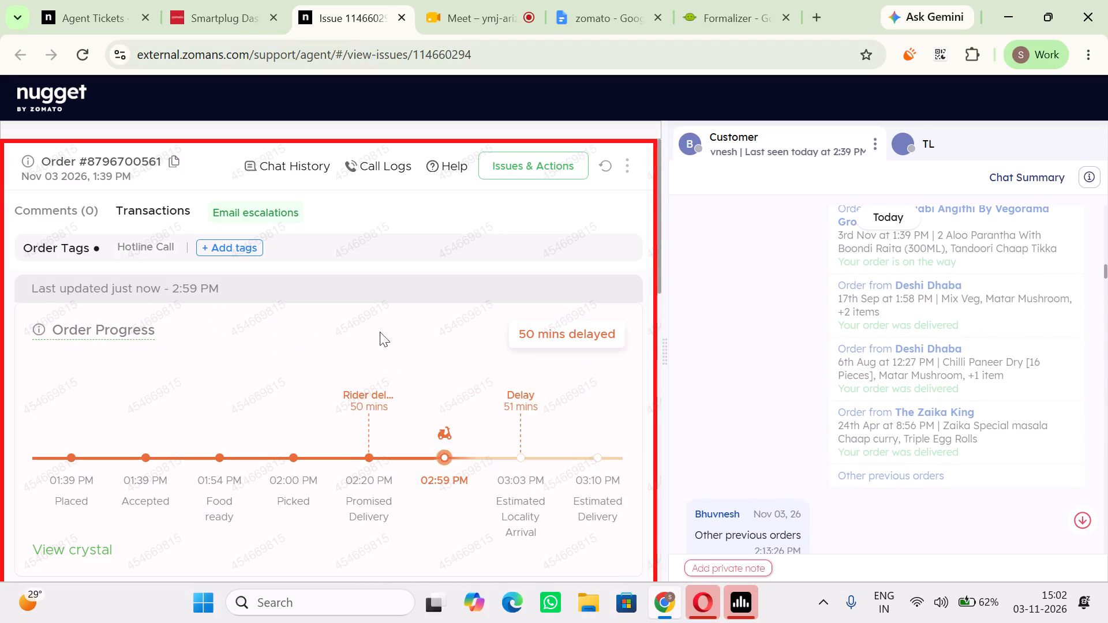
{"action": "scroll", "coordinate": [822, 351], "scroll_direction": "up", "scroll_amount": 8}
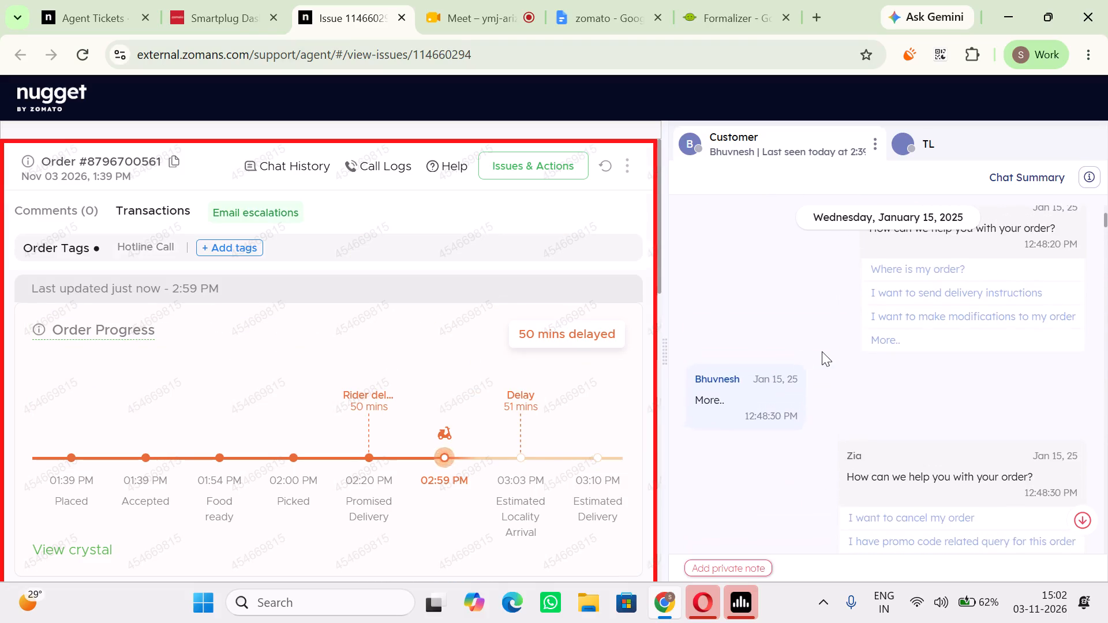
{"action": "scroll", "coordinate": [793, 343], "scroll_direction": "up", "scroll_amount": 7}
{"action": "scroll", "coordinate": [470, 390], "scroll_direction": "up", "scroll_amount": 1}
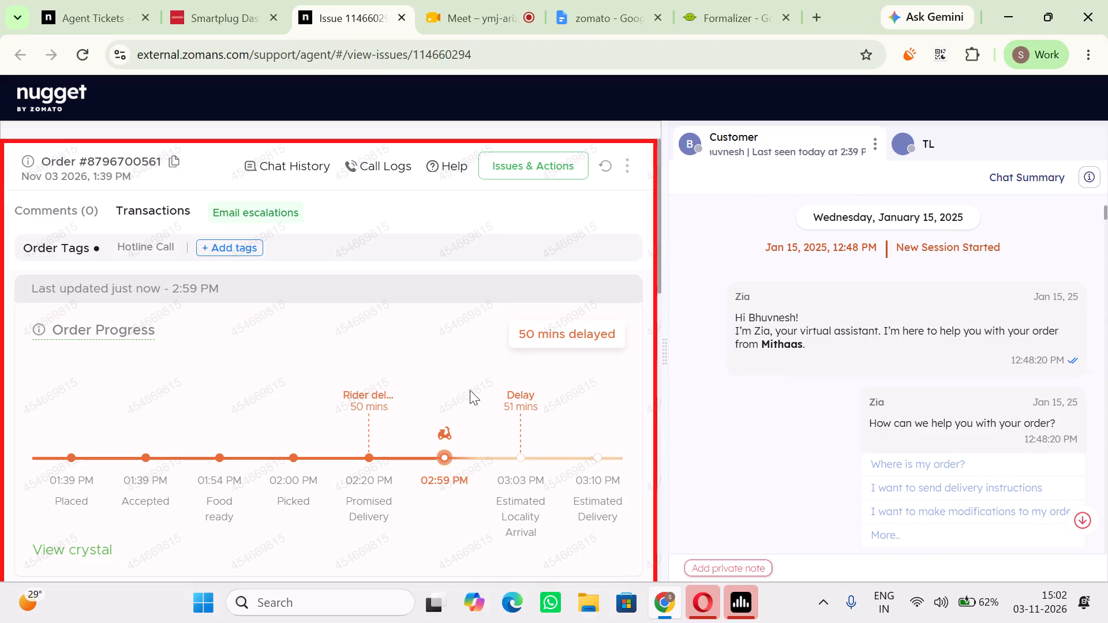
Review the order's progress timeline, tracking, delivery partner, customer, merchant and bill details on the issue page.
{"action": "scroll", "coordinate": [470, 390], "scroll_direction": "up", "scroll_amount": 1}
{"action": "scroll", "coordinate": [470, 390], "scroll_direction": "down", "scroll_amount": 2}
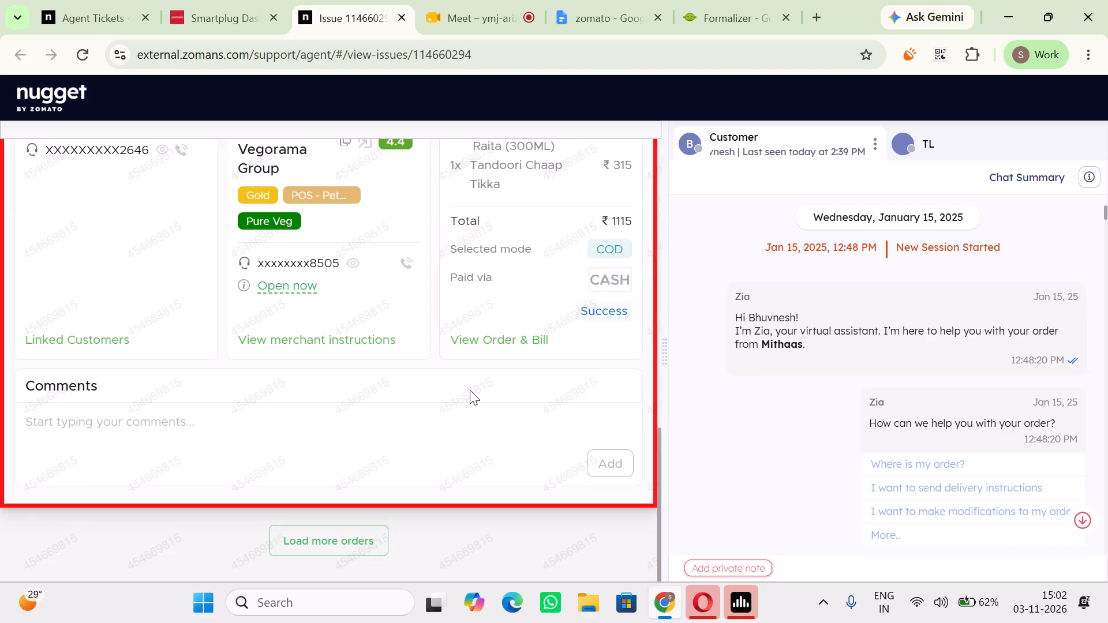
{"action": "scroll", "coordinate": [470, 390], "scroll_direction": "up", "scroll_amount": 10}
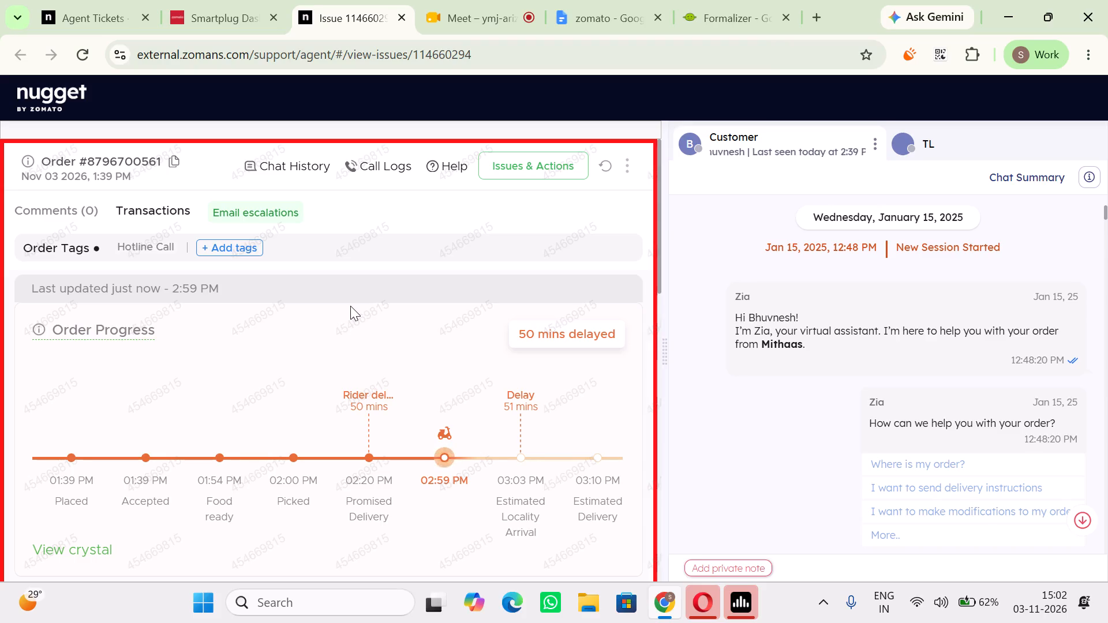
{"action": "scroll", "coordinate": [350, 306], "scroll_direction": "down", "scroll_amount": 3}
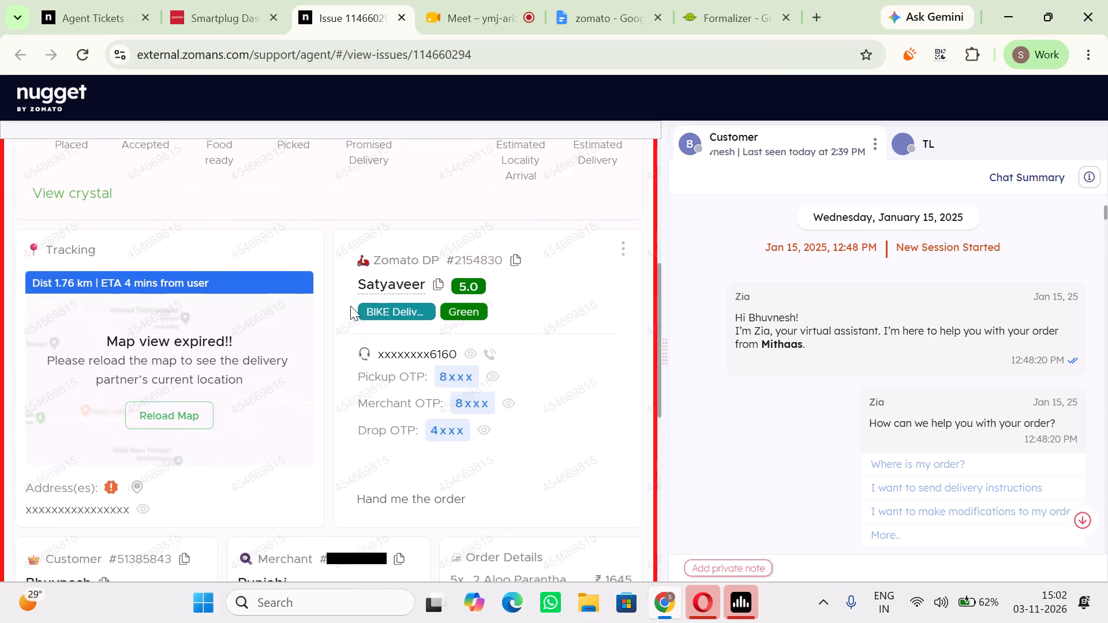
{"action": "scroll", "coordinate": [350, 306], "scroll_direction": "down", "scroll_amount": 5}
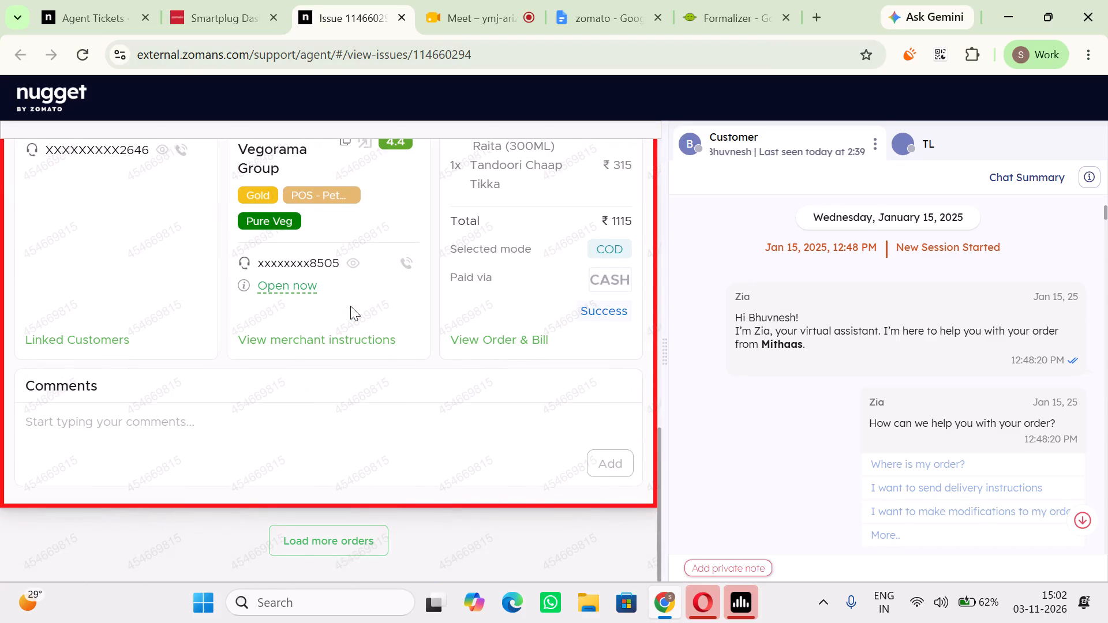
{"action": "scroll", "coordinate": [350, 306], "scroll_direction": "up", "scroll_amount": 5}
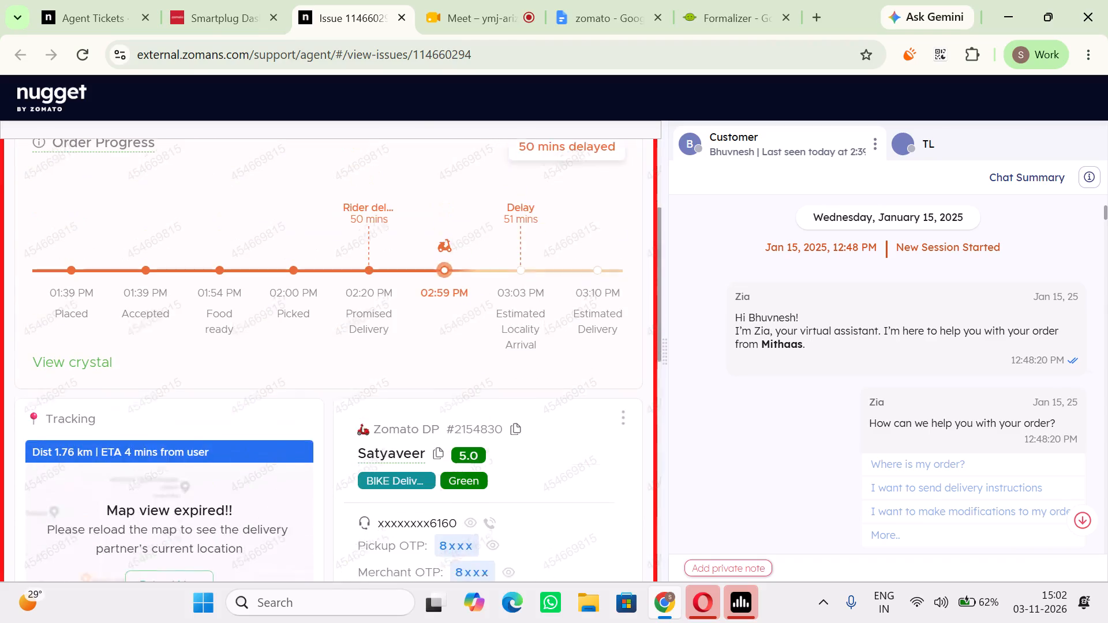
{"action": "scroll", "coordinate": [350, 306], "scroll_direction": "up", "scroll_amount": 2}
{"action": "scroll", "coordinate": [476, 329], "scroll_direction": "up", "scroll_amount": 2}
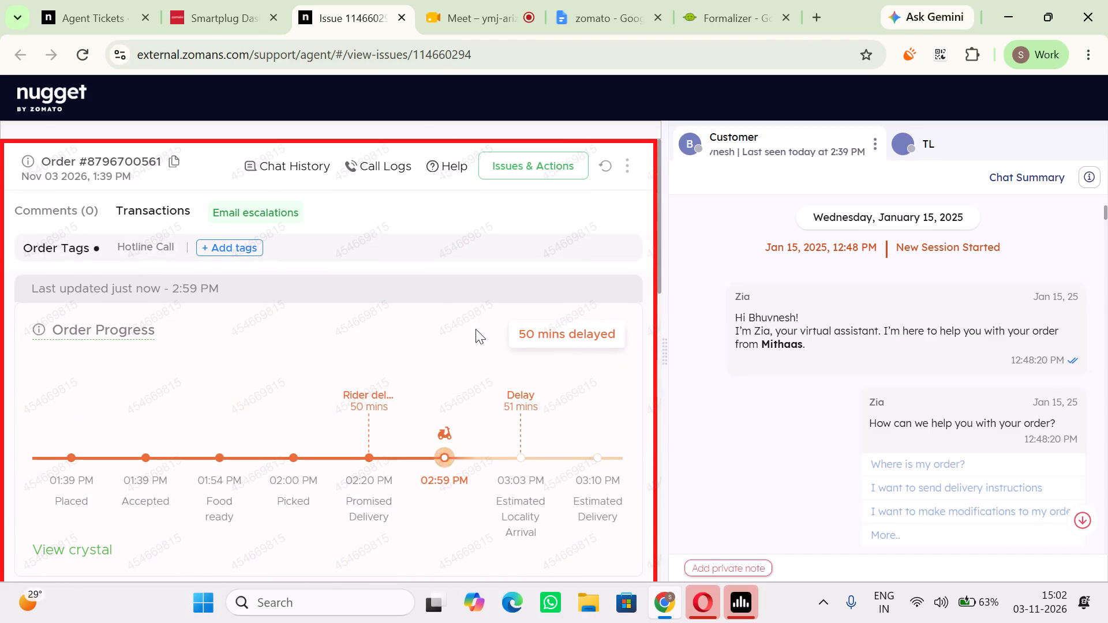
{"action": "scroll", "coordinate": [589, 356], "scroll_direction": "down", "scroll_amount": 4}
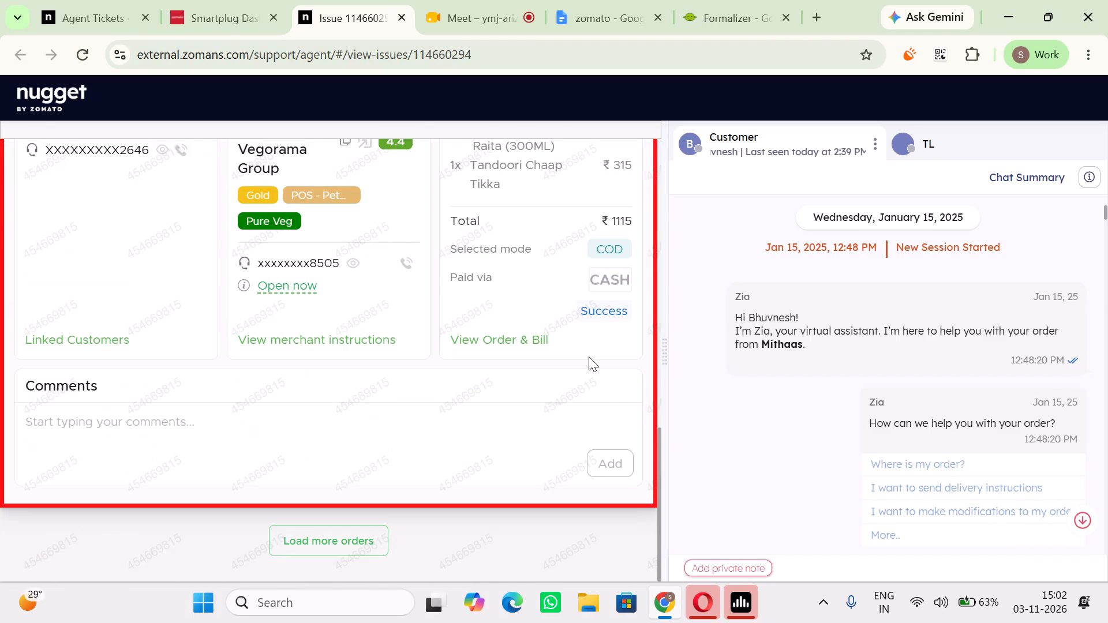
{"action": "scroll", "coordinate": [589, 356], "scroll_direction": "up", "scroll_amount": 2}
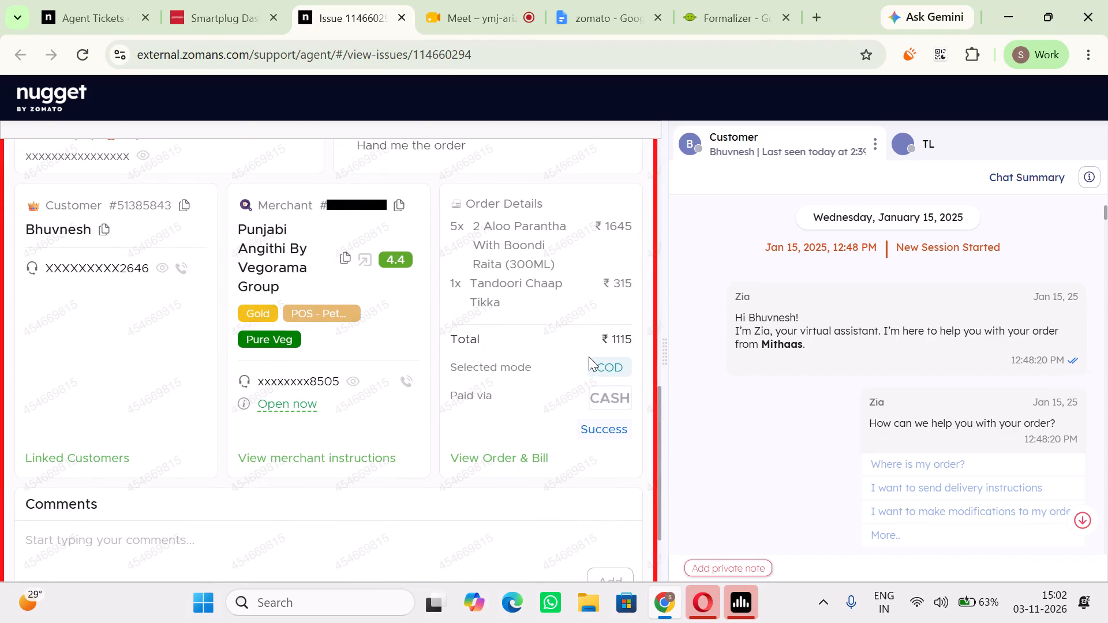
{"action": "scroll", "coordinate": [589, 356], "scroll_direction": "up", "scroll_amount": 2}
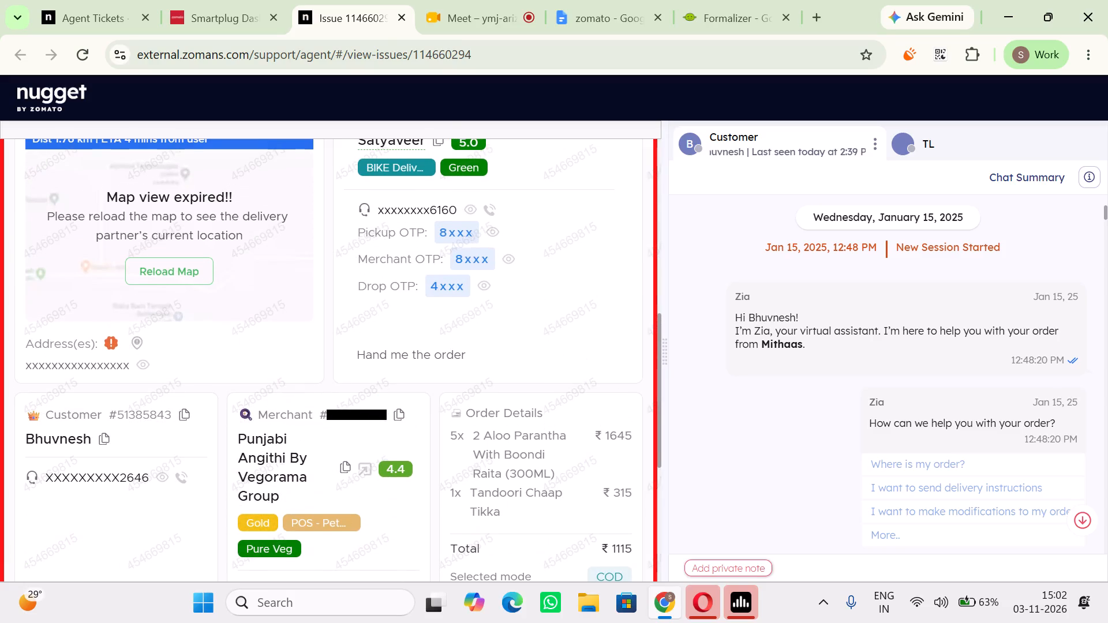
{"action": "scroll", "coordinate": [511, 314], "scroll_direction": "up", "scroll_amount": 1}
Return from the January 15, 2025 session to today's latest invoice messages in the customer's chat with Zia.
{"action": "scroll", "coordinate": [766, 446], "scroll_direction": "down", "scroll_amount": 3}
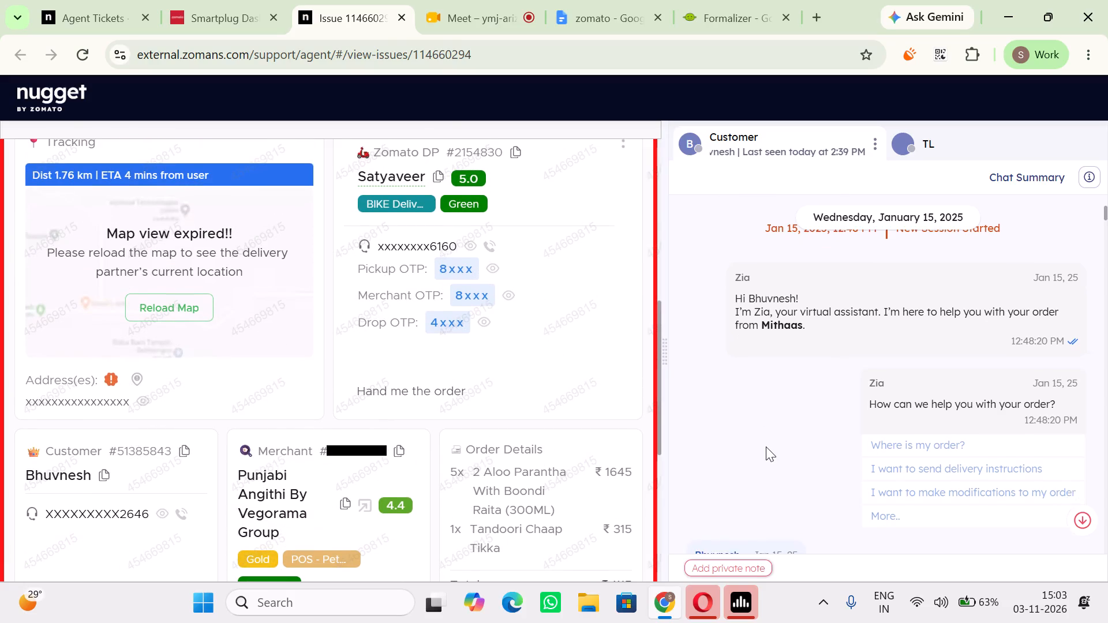
{"action": "scroll", "coordinate": [766, 446], "scroll_direction": "down", "scroll_amount": 15}
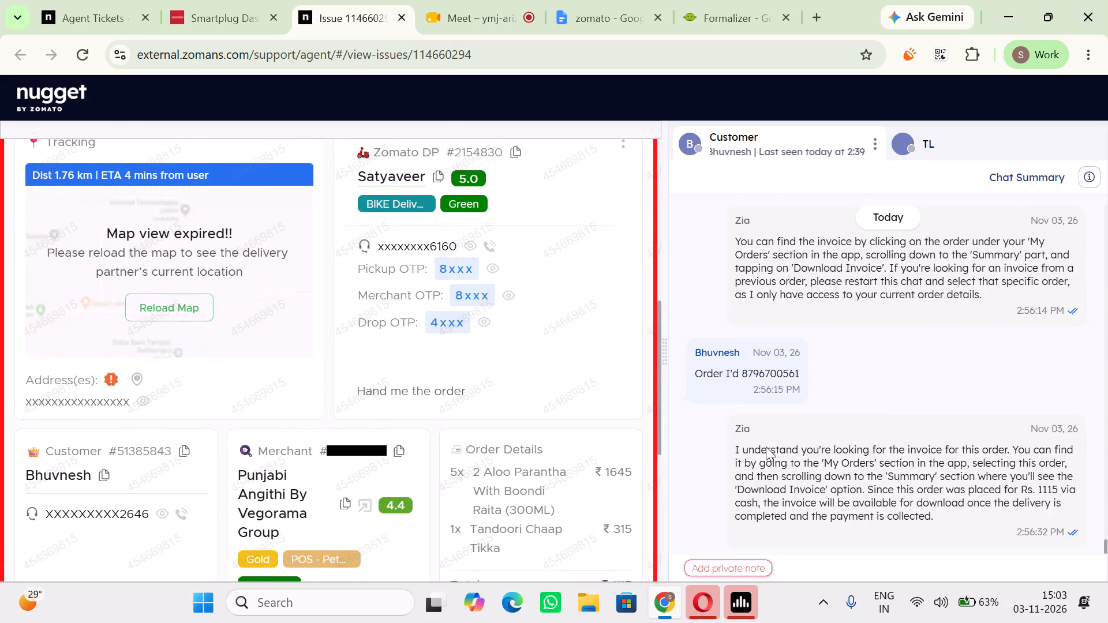
{"action": "scroll", "coordinate": [766, 446], "scroll_direction": "down", "scroll_amount": 2}
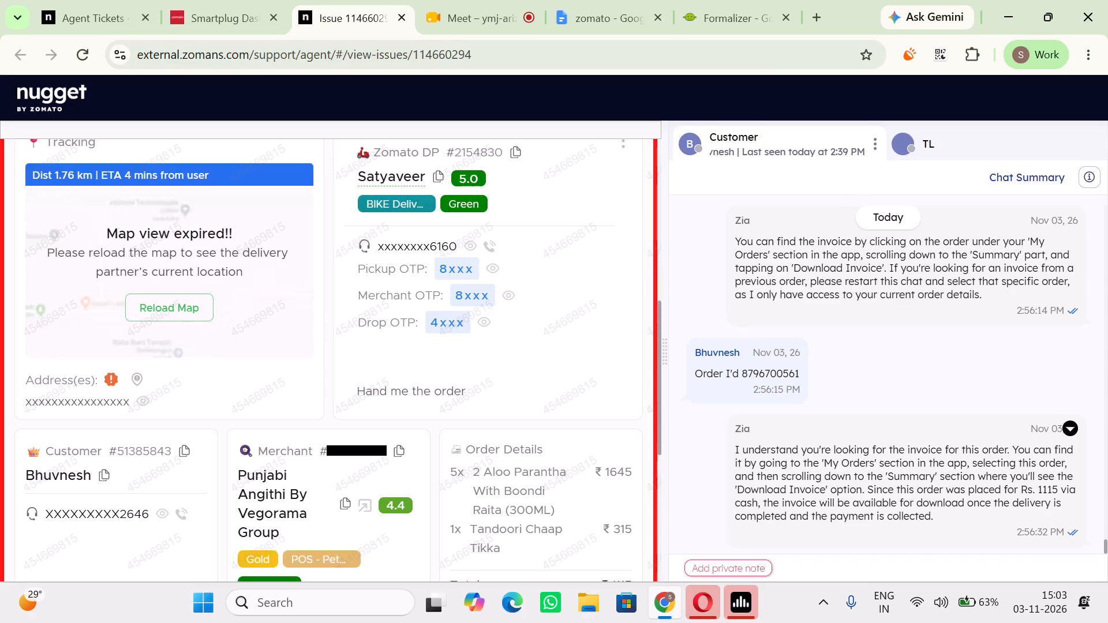
Recheck the order's delay timeline, tracking and delivery partner cards, and the ordered items and payment details.
{"action": "scroll", "coordinate": [492, 341], "scroll_direction": "up", "scroll_amount": 1}
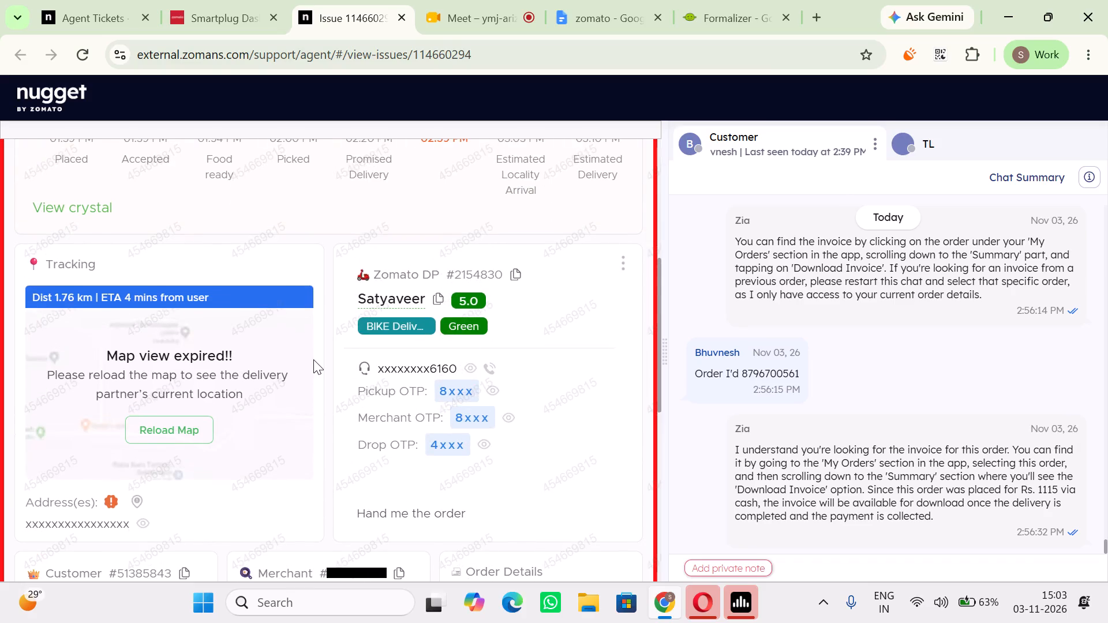
{"action": "scroll", "coordinate": [313, 359], "scroll_direction": "up", "scroll_amount": 1}
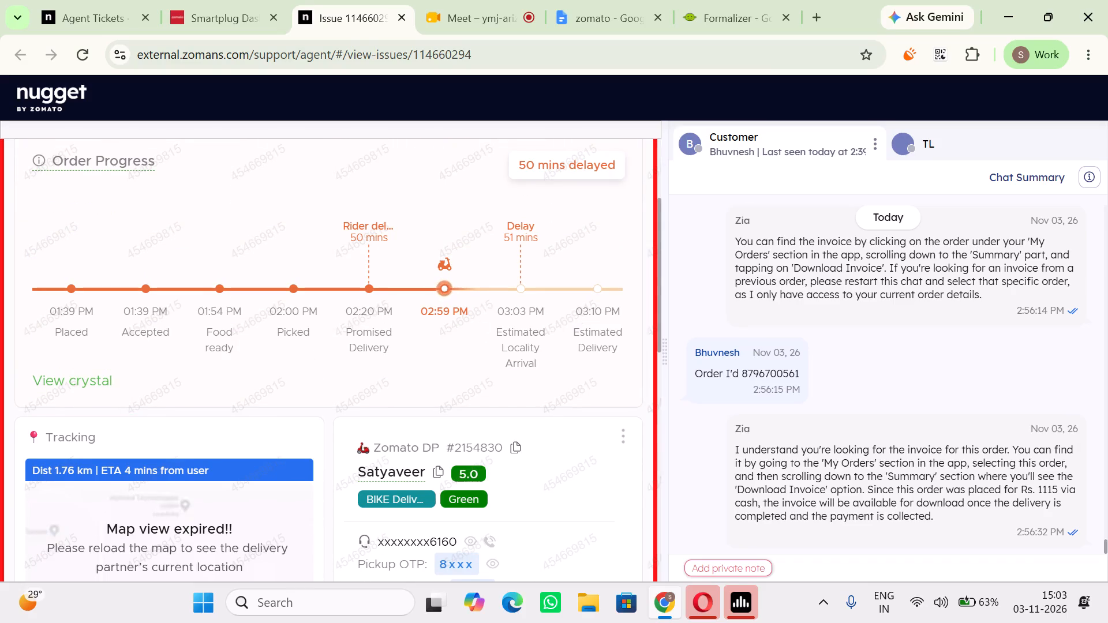
{"action": "scroll", "coordinate": [564, 352], "scroll_direction": "down", "scroll_amount": 2}
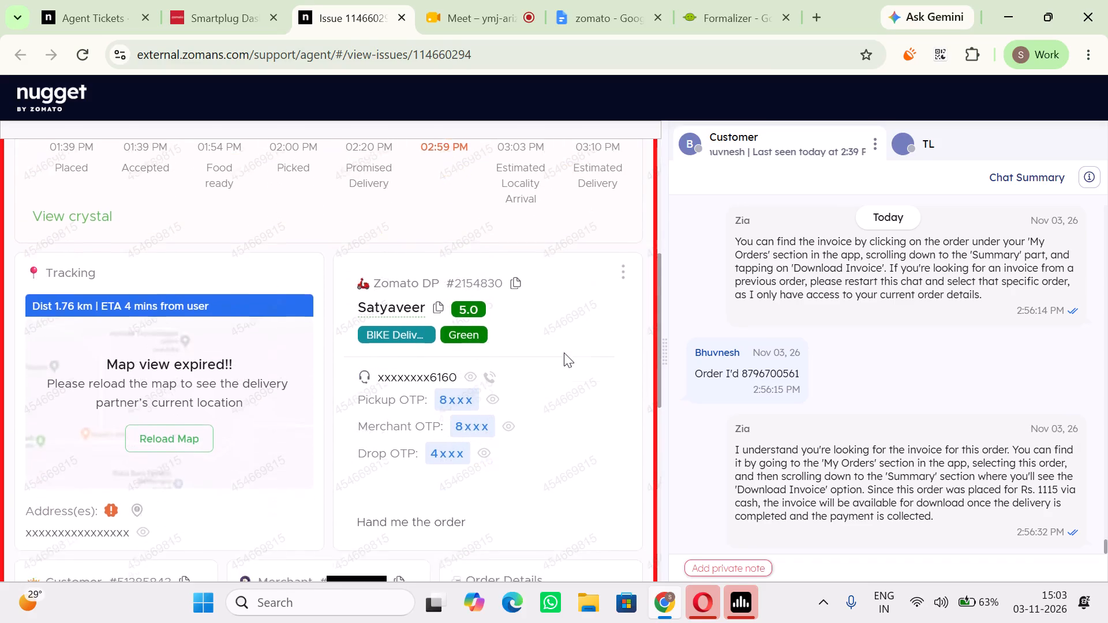
{"action": "scroll", "coordinate": [564, 352], "scroll_direction": "down", "scroll_amount": 2}
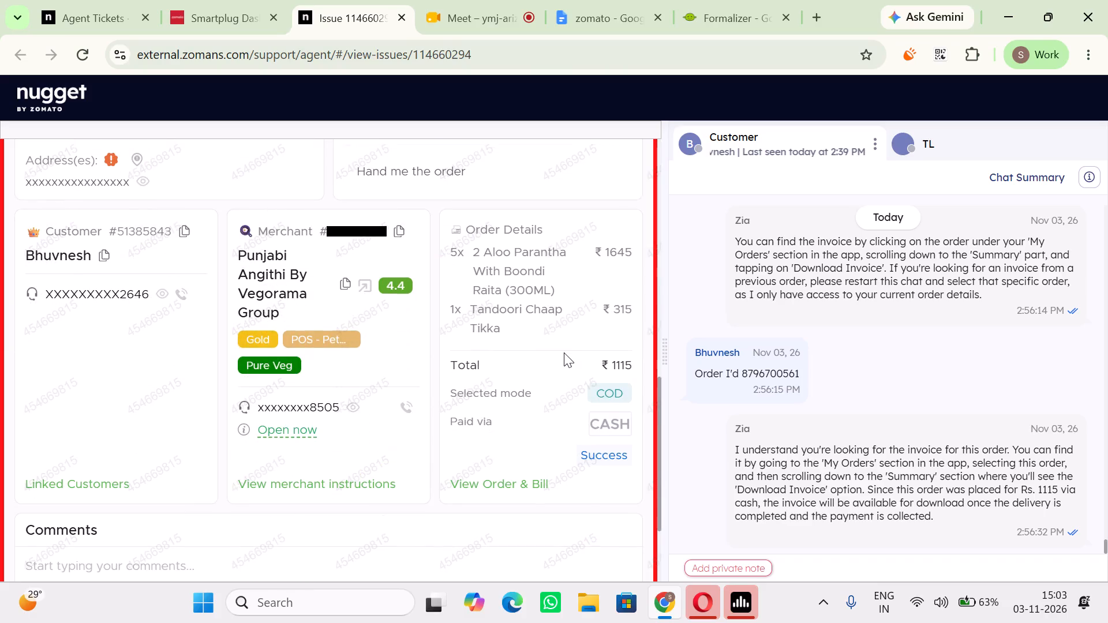
{"action": "scroll", "coordinate": [564, 352], "scroll_direction": "down", "scroll_amount": 2}
{"action": "scroll", "coordinate": [564, 352], "scroll_direction": "up", "scroll_amount": 5}
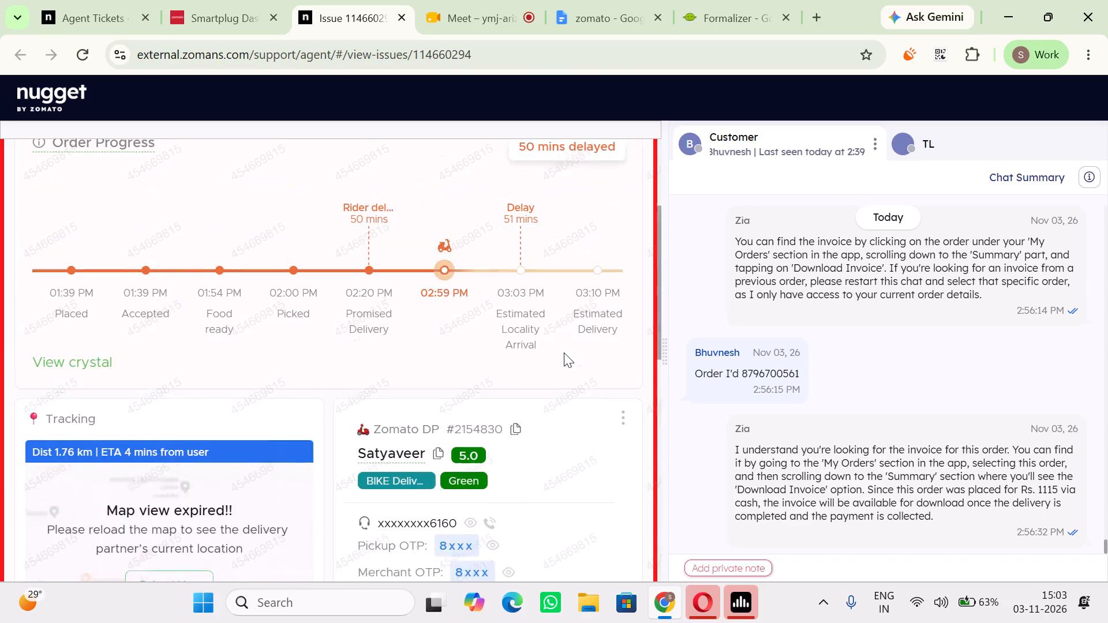
{"action": "scroll", "coordinate": [564, 352], "scroll_direction": "up", "scroll_amount": 1}
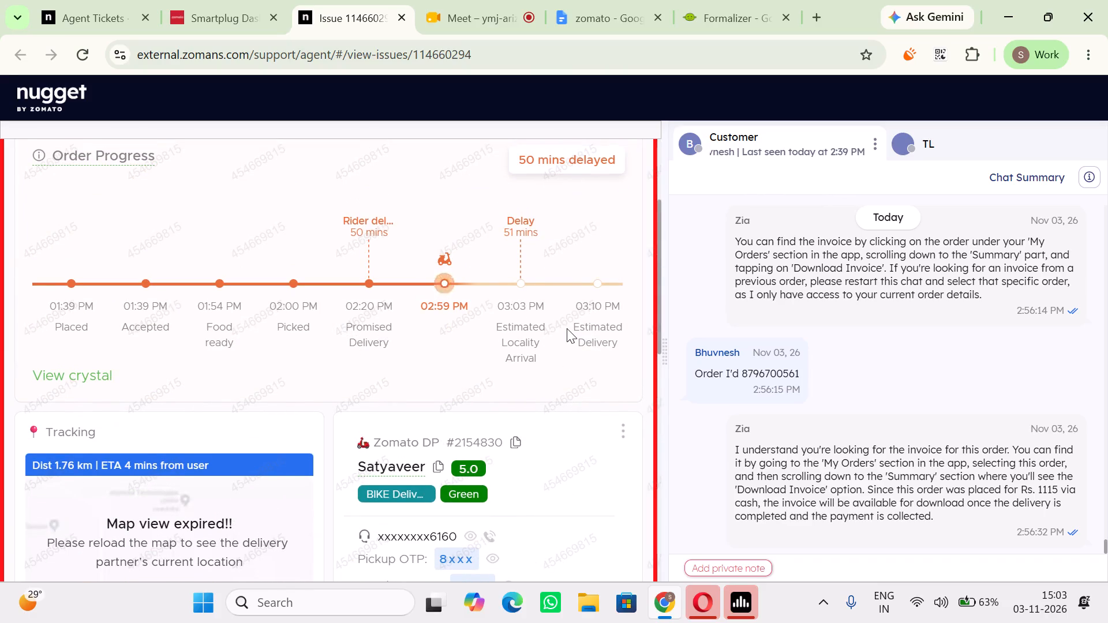
{"action": "scroll", "coordinate": [567, 328], "scroll_direction": "up", "scroll_amount": 1}
{"action": "scroll", "coordinate": [567, 336], "scroll_direction": "down", "scroll_amount": 1}
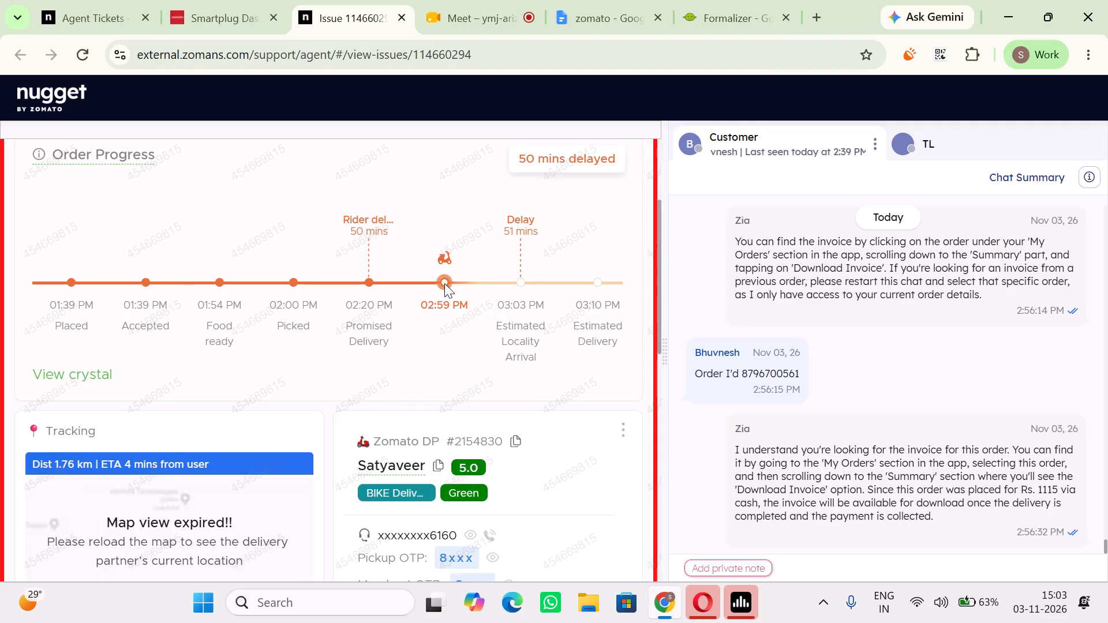
{"action": "scroll", "coordinate": [444, 283], "scroll_direction": "up", "scroll_amount": 1}
{"action": "scroll", "coordinate": [439, 321], "scroll_direction": "down", "scroll_amount": 1}
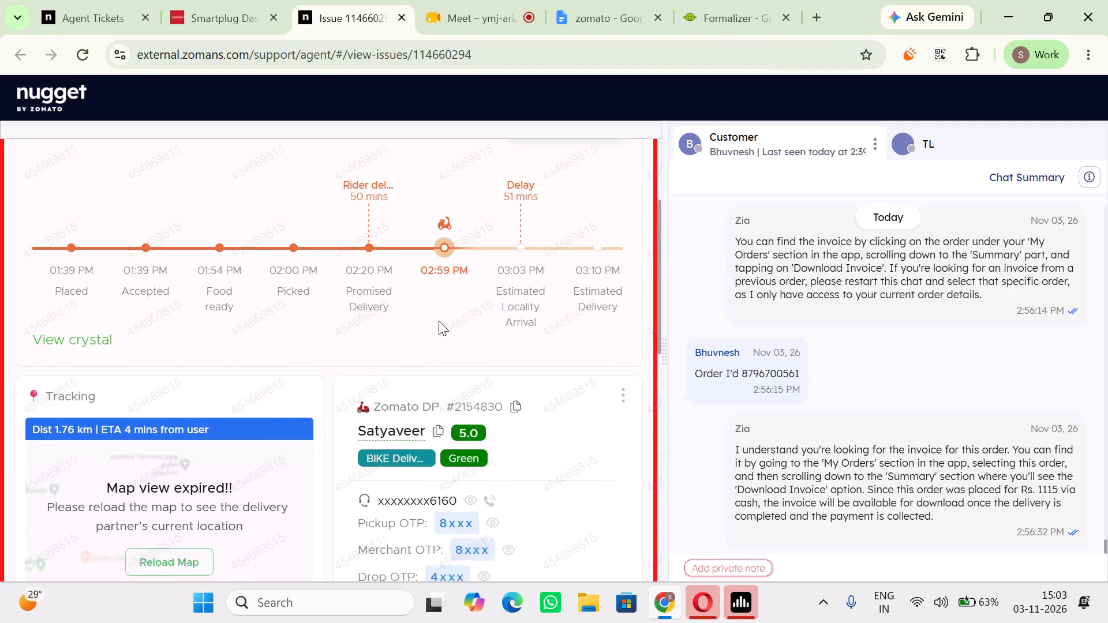
{"action": "scroll", "coordinate": [439, 321], "scroll_direction": "down", "scroll_amount": 4}
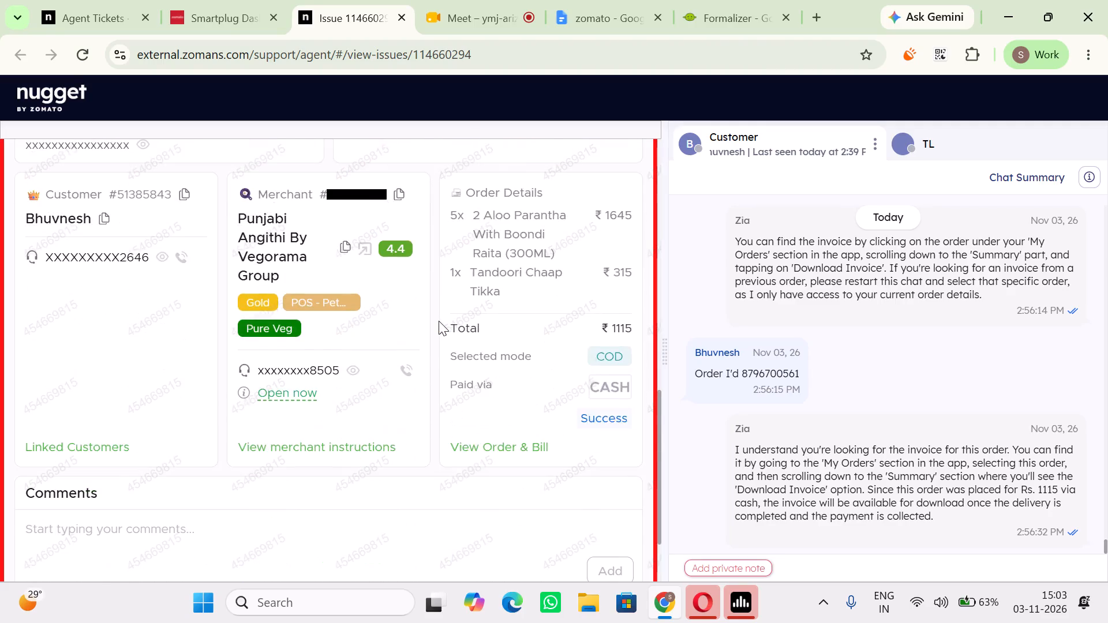
{"action": "scroll", "coordinate": [439, 321], "scroll_direction": "down", "scroll_amount": 1}
{"action": "scroll", "coordinate": [439, 321], "scroll_direction": "up", "scroll_amount": 7}
{"action": "scroll", "coordinate": [542, 427], "scroll_direction": "up", "scroll_amount": 1}
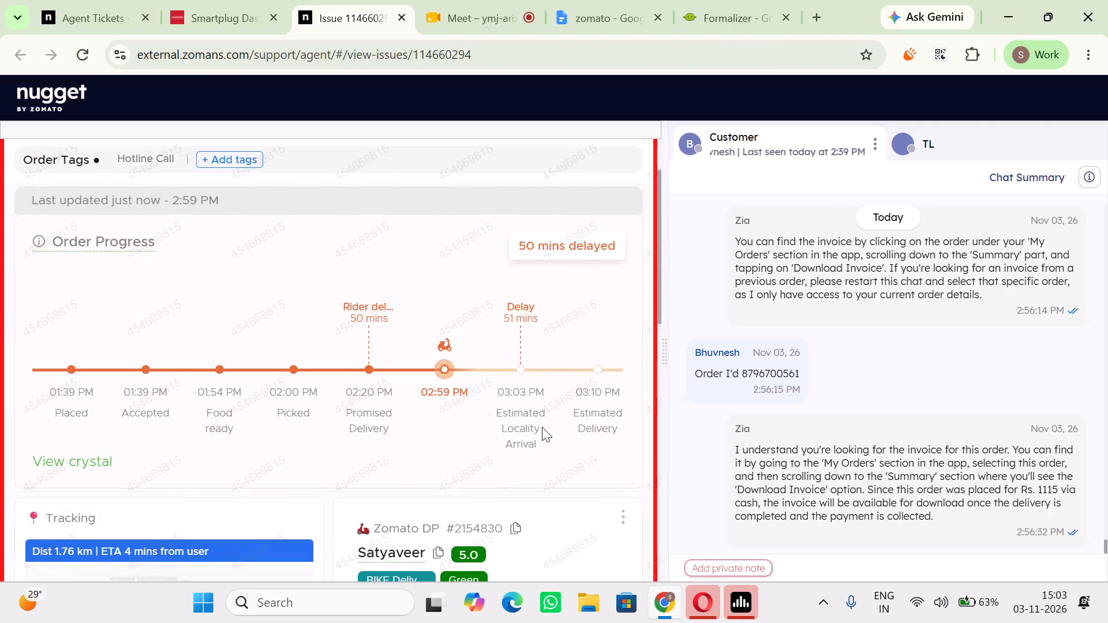
{"action": "scroll", "coordinate": [542, 427], "scroll_direction": "up", "scroll_amount": 1}
{"action": "scroll", "coordinate": [559, 383], "scroll_direction": "down", "scroll_amount": 1}
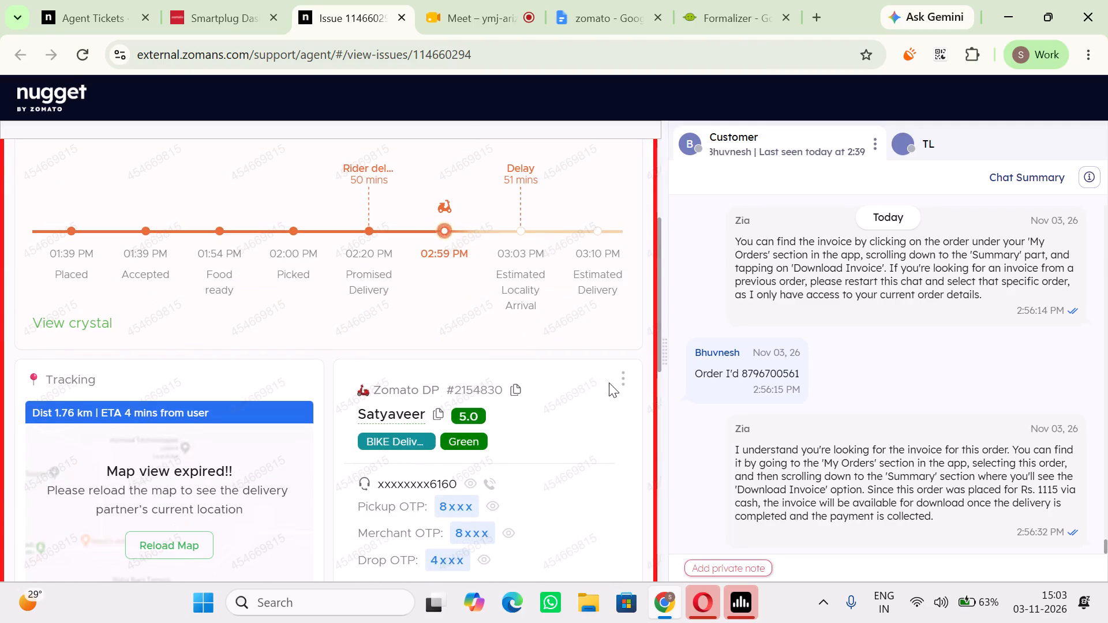
Check which additional actions are available for the order's delivery partner, leaving them unused.
{"action": "left_click", "coordinate": [624, 376]}
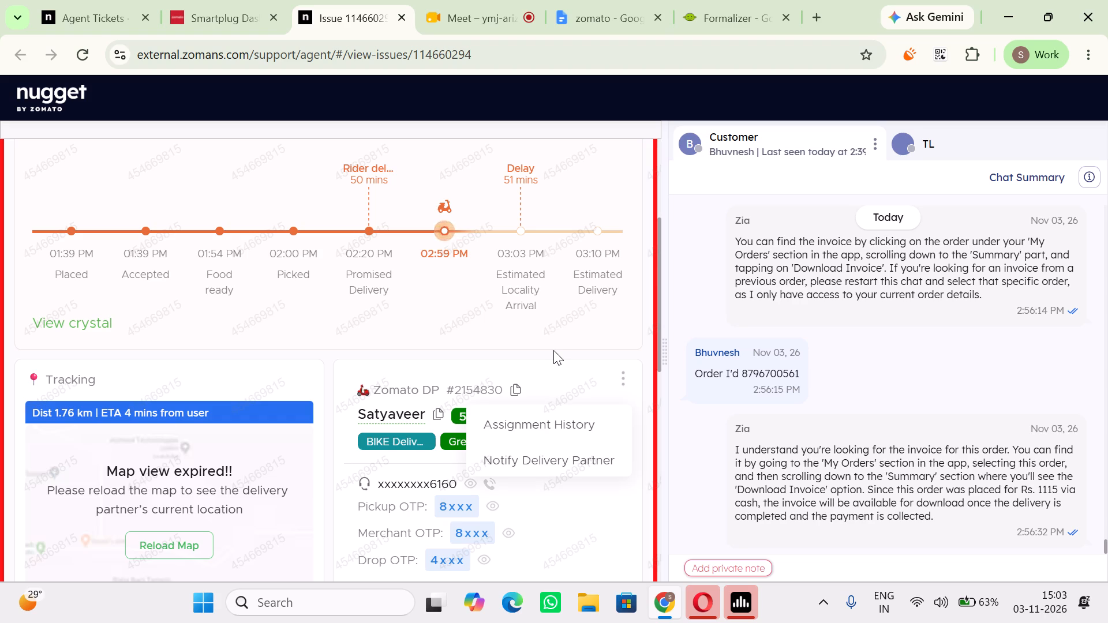
{"action": "left_click", "coordinate": [553, 350]}
{"action": "scroll", "coordinate": [553, 350], "scroll_direction": "up", "scroll_amount": 4}
{"action": "scroll", "coordinate": [475, 382], "scroll_direction": "up", "scroll_amount": 1}
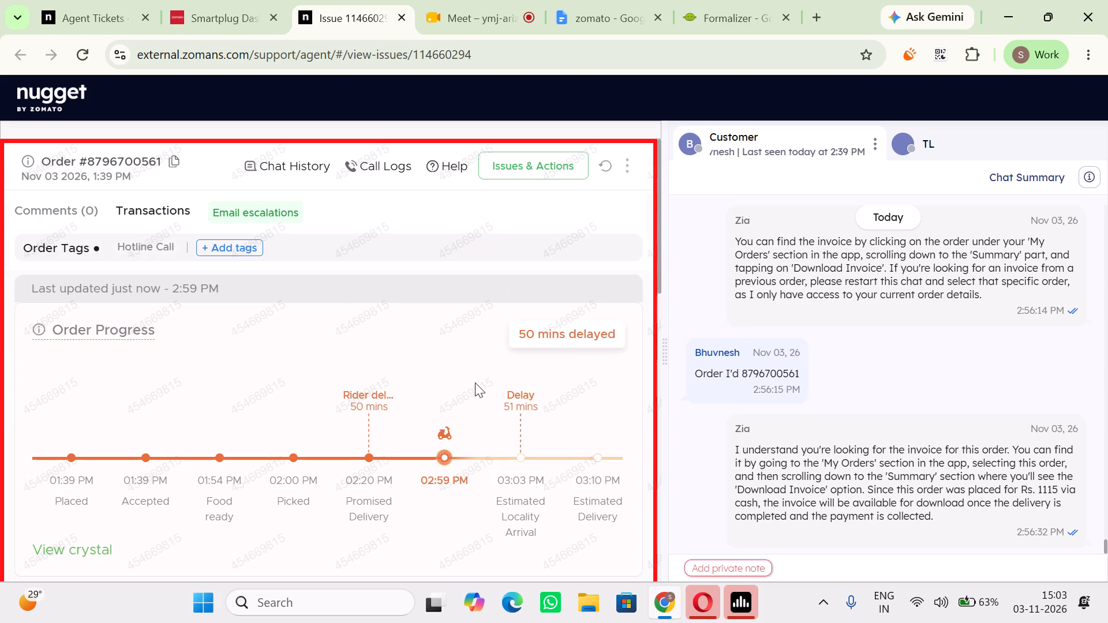
{"action": "scroll", "coordinate": [475, 382], "scroll_direction": "up", "scroll_amount": 1}
{"action": "scroll", "coordinate": [728, 460], "scroll_direction": "down", "scroll_amount": 2}
Reread today's invoice requests and Zia's replies in the customer's chat alongside the order's progress timeline.
{"action": "scroll", "coordinate": [728, 460], "scroll_direction": "up", "scroll_amount": 1}
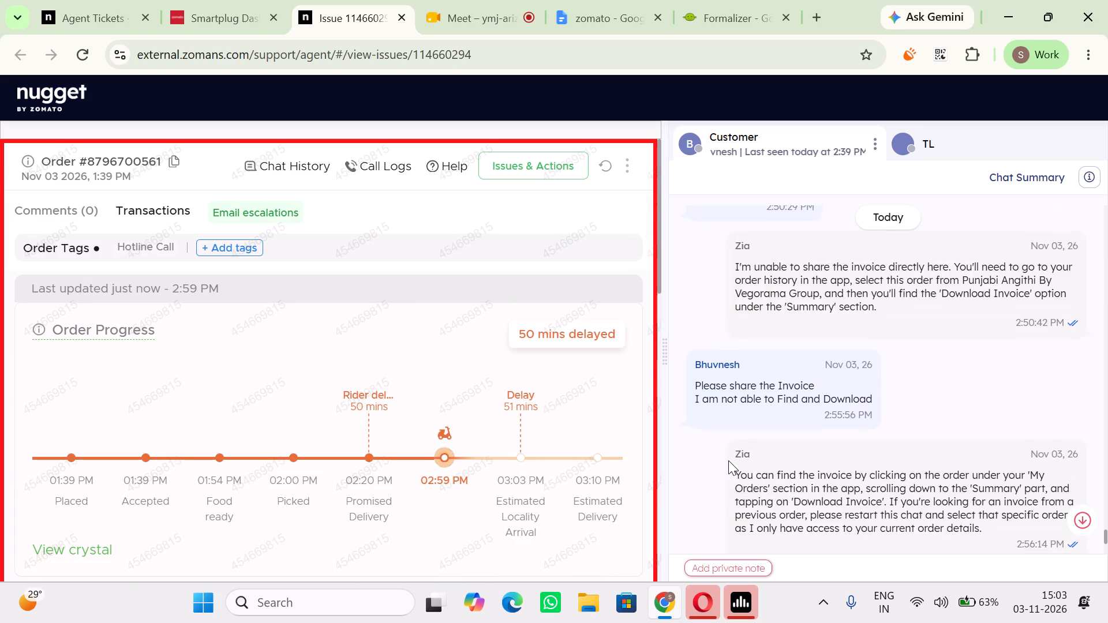
{"action": "scroll", "coordinate": [728, 460], "scroll_direction": "up", "scroll_amount": 1}
{"action": "scroll", "coordinate": [537, 382], "scroll_direction": "down", "scroll_amount": 1}
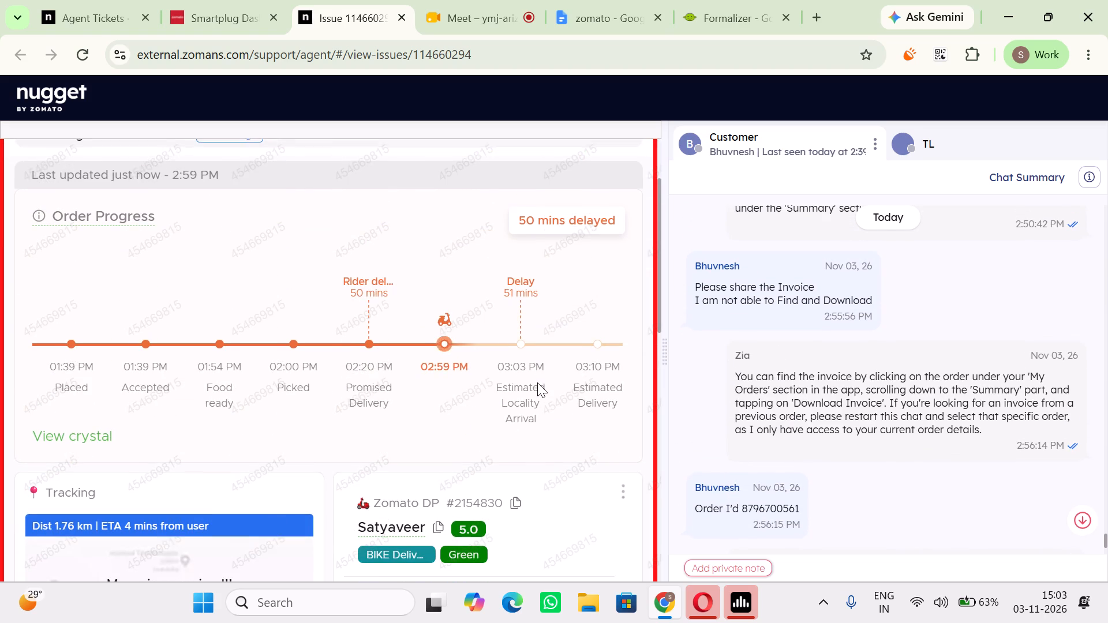
{"action": "scroll", "coordinate": [537, 382], "scroll_direction": "down", "scroll_amount": 1}
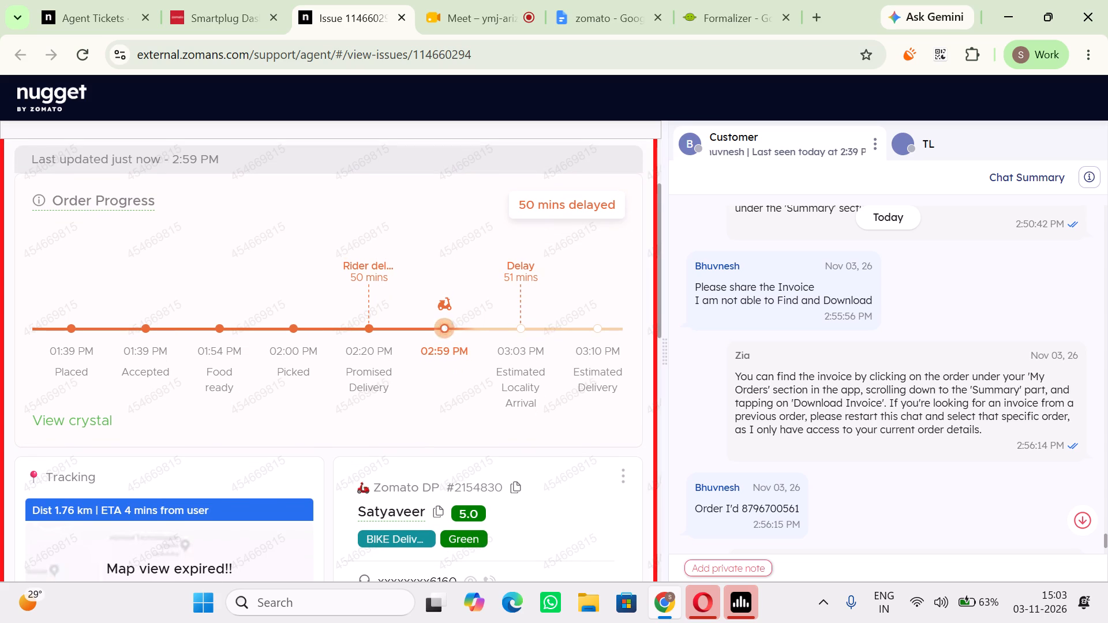
{"action": "scroll", "coordinate": [687, 370], "scroll_direction": "up", "scroll_amount": 2}
{"action": "scroll", "coordinate": [687, 370], "scroll_direction": "down", "scroll_amount": 5}
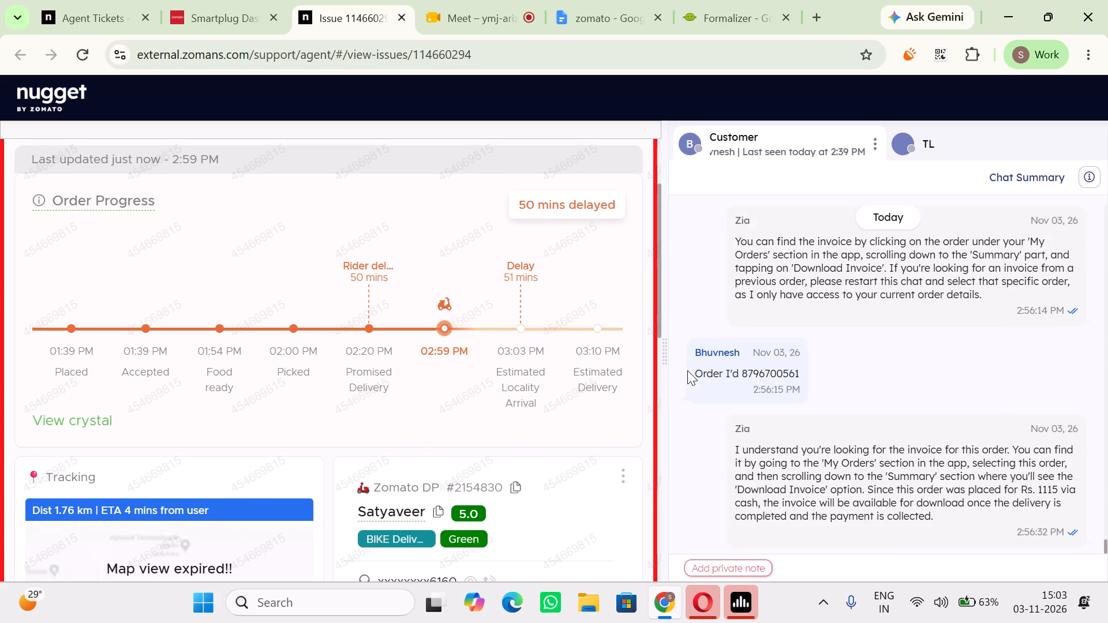
{"action": "scroll", "coordinate": [687, 370], "scroll_direction": "down", "scroll_amount": 1}
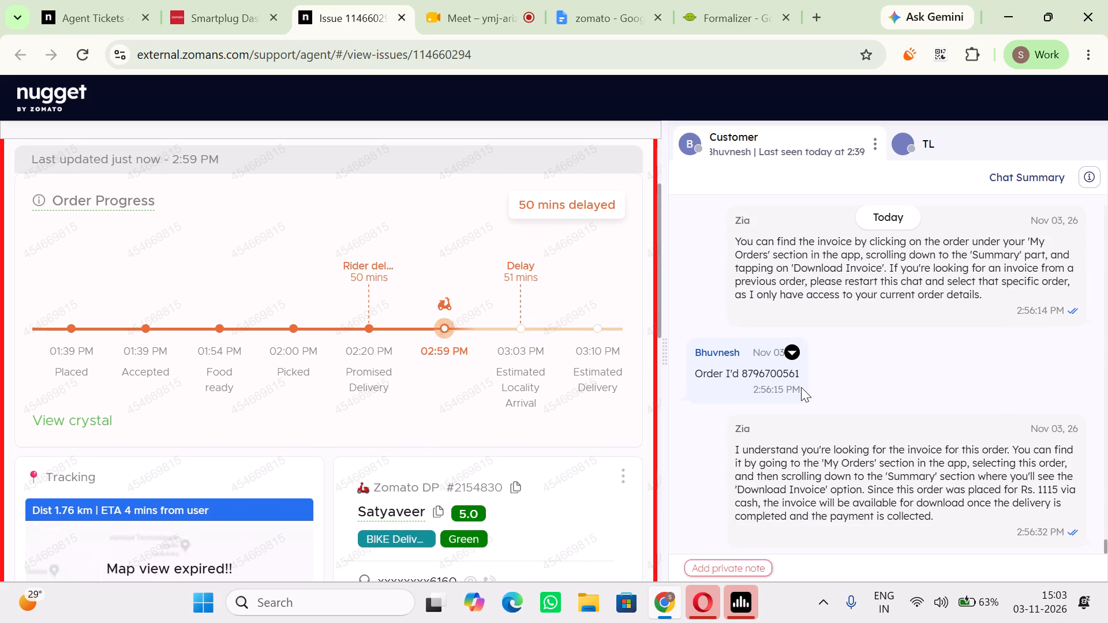
{"action": "scroll", "coordinate": [801, 387], "scroll_direction": "down", "scroll_amount": 1}
{"action": "scroll", "coordinate": [801, 387], "scroll_direction": "up", "scroll_amount": 3}
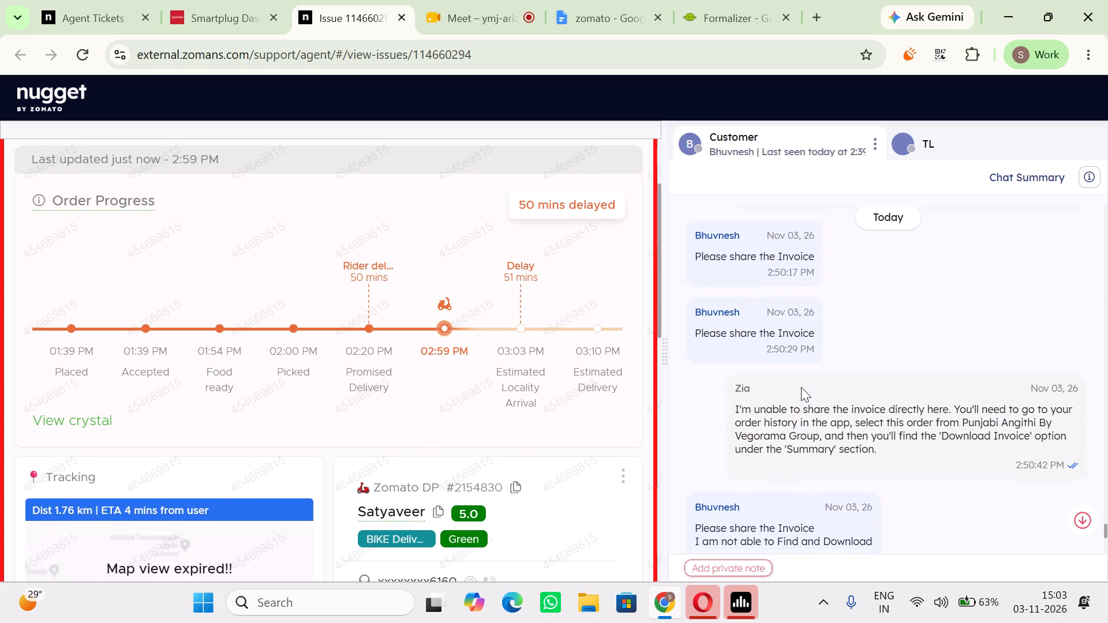
{"action": "scroll", "coordinate": [801, 387], "scroll_direction": "up", "scroll_amount": 1}
Compare the order's delivery and item details with today's chat, reading back to the session started at 02:48 PM.
{"action": "scroll", "coordinate": [558, 429], "scroll_direction": "down", "scroll_amount": 1}
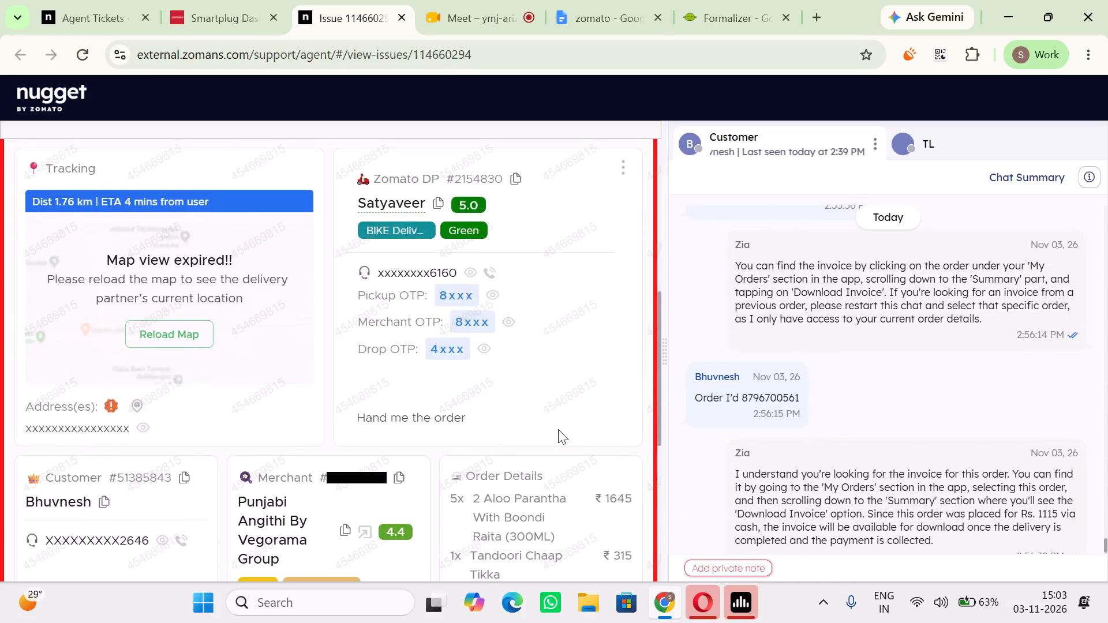
{"action": "scroll", "coordinate": [558, 429], "scroll_direction": "down", "scroll_amount": 1}
{"action": "scroll", "coordinate": [558, 429], "scroll_direction": "up", "scroll_amount": 11}
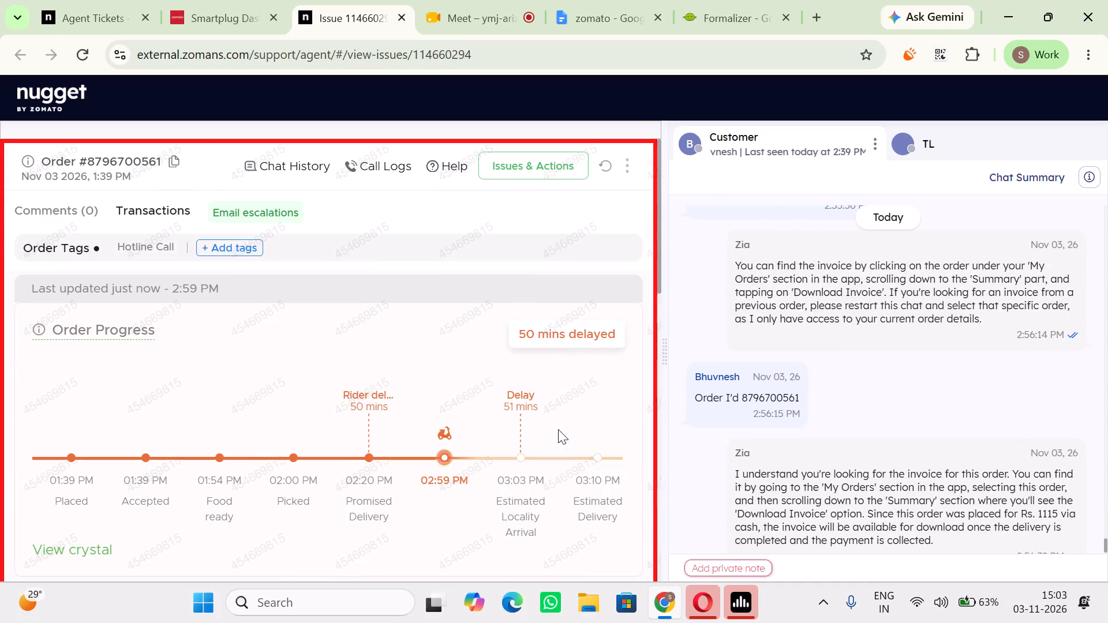
{"action": "scroll", "coordinate": [774, 352], "scroll_direction": "down", "scroll_amount": 1}
{"action": "scroll", "coordinate": [774, 352], "scroll_direction": "up", "scroll_amount": 2}
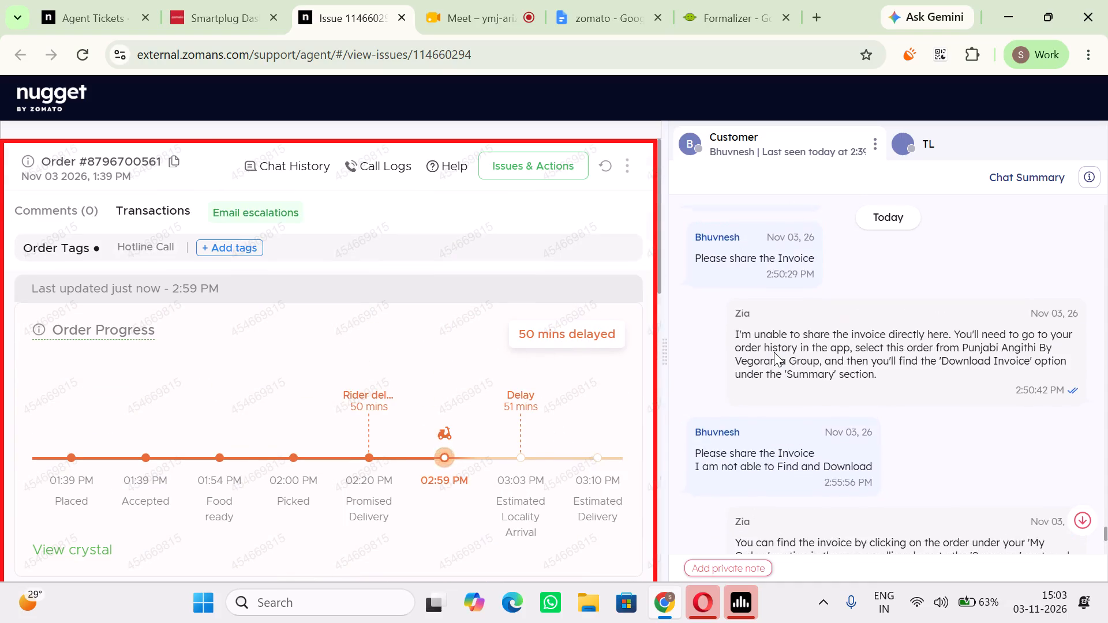
{"action": "scroll", "coordinate": [774, 352], "scroll_direction": "up", "scroll_amount": 7}
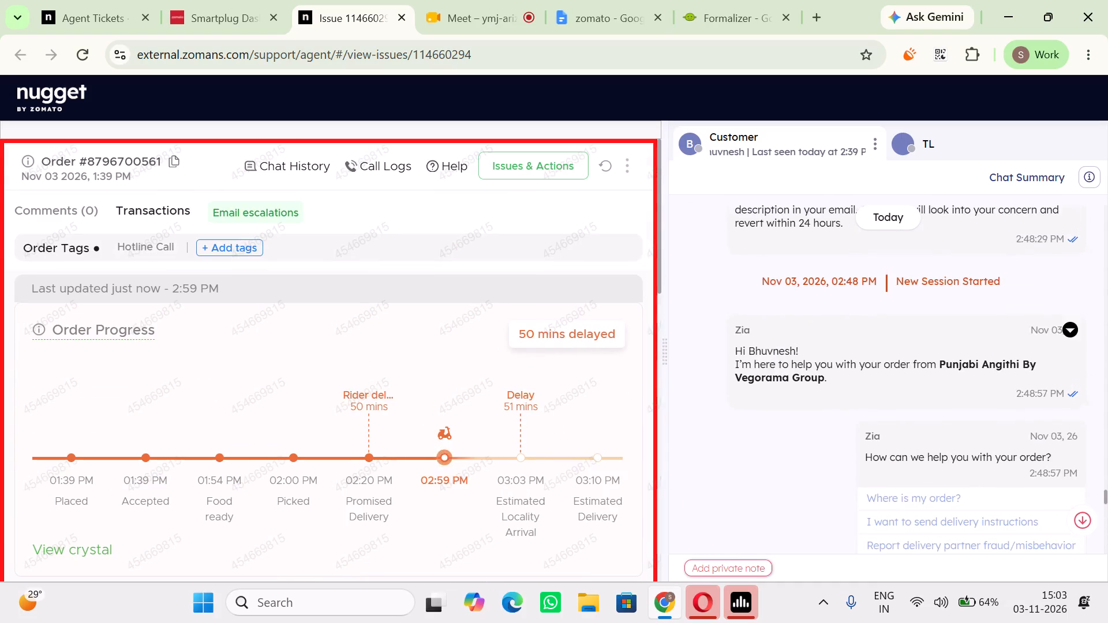
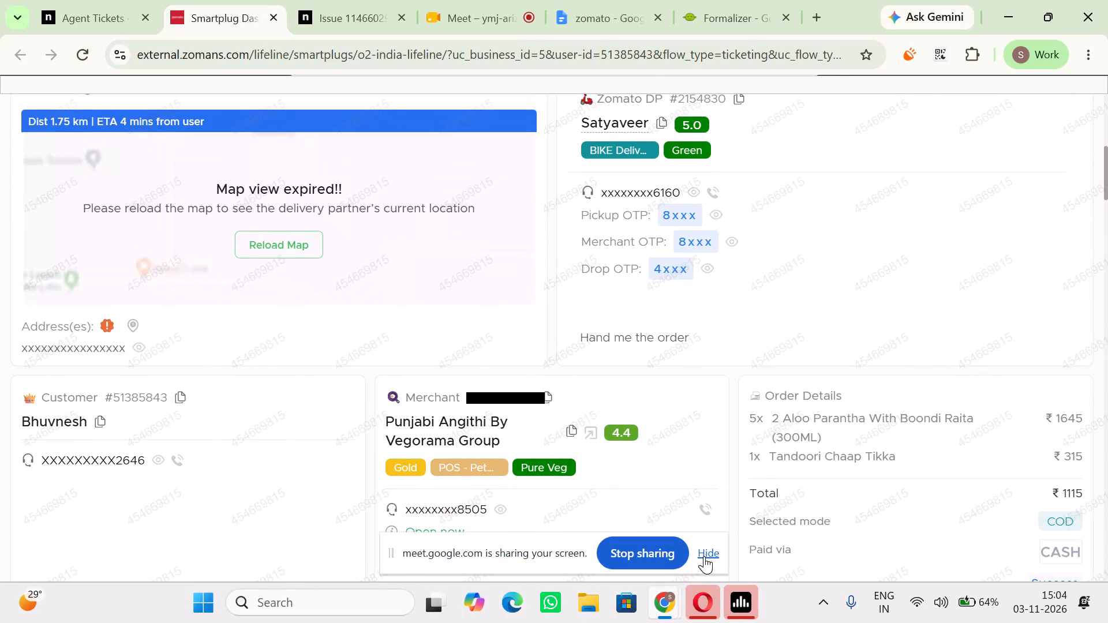
Review the order's progress timeline again together with its tracking, customer, merchant and order details cards.
{"action": "scroll", "coordinate": [710, 492], "scroll_direction": "up", "scroll_amount": 5}
{"action": "scroll", "coordinate": [596, 385], "scroll_direction": "down", "scroll_amount": 1}
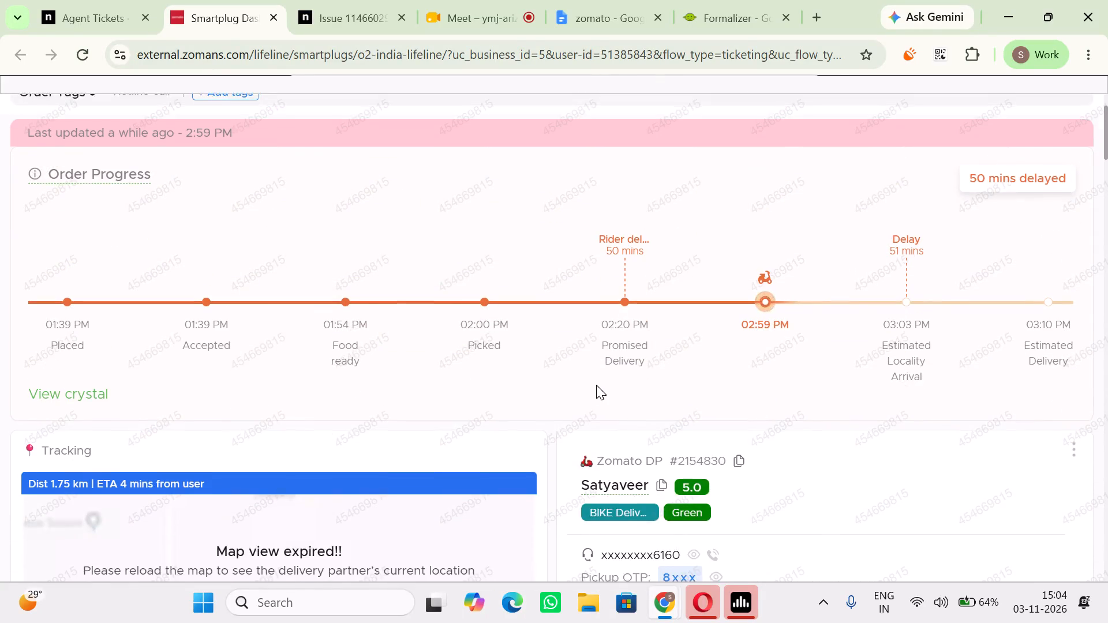
{"action": "scroll", "coordinate": [596, 385], "scroll_direction": "down", "scroll_amount": 1}
{"action": "scroll", "coordinate": [787, 295], "scroll_direction": "left", "scroll_amount": 2}
{"action": "scroll", "coordinate": [787, 295], "scroll_direction": "down", "scroll_amount": 1}
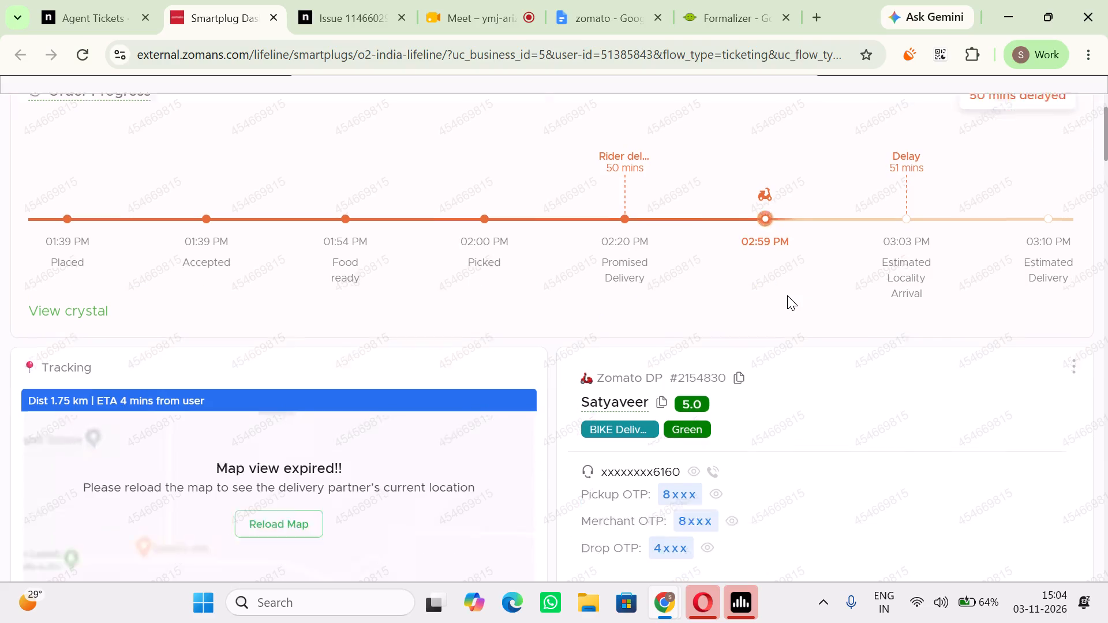
{"action": "scroll", "coordinate": [787, 295], "scroll_direction": "down", "scroll_amount": 3}
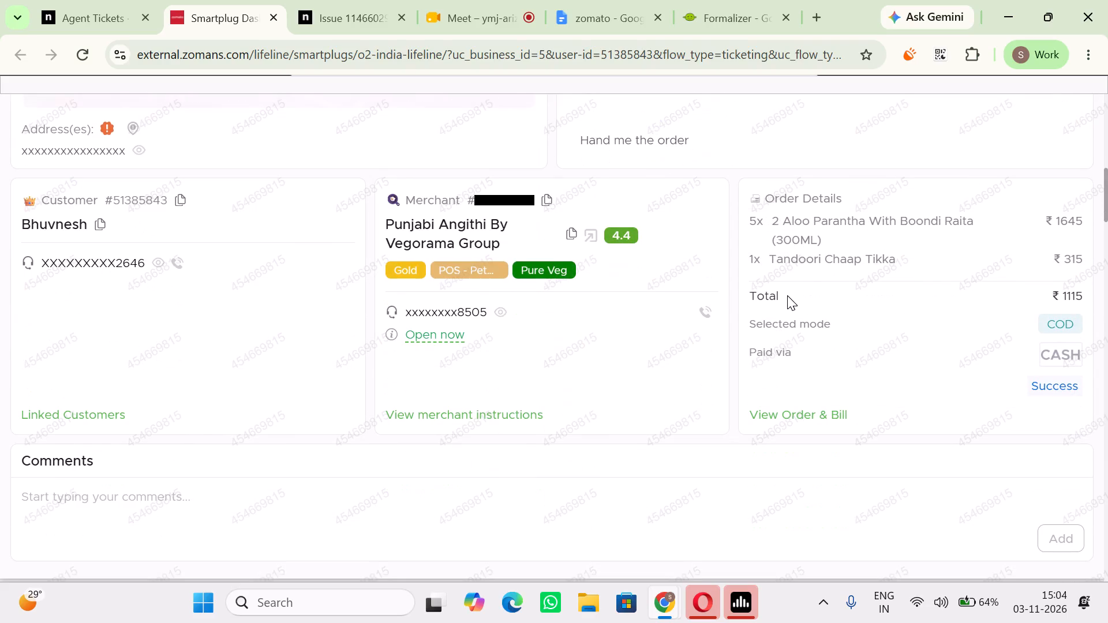
{"action": "scroll", "coordinate": [770, 403], "scroll_direction": "up", "scroll_amount": 5}
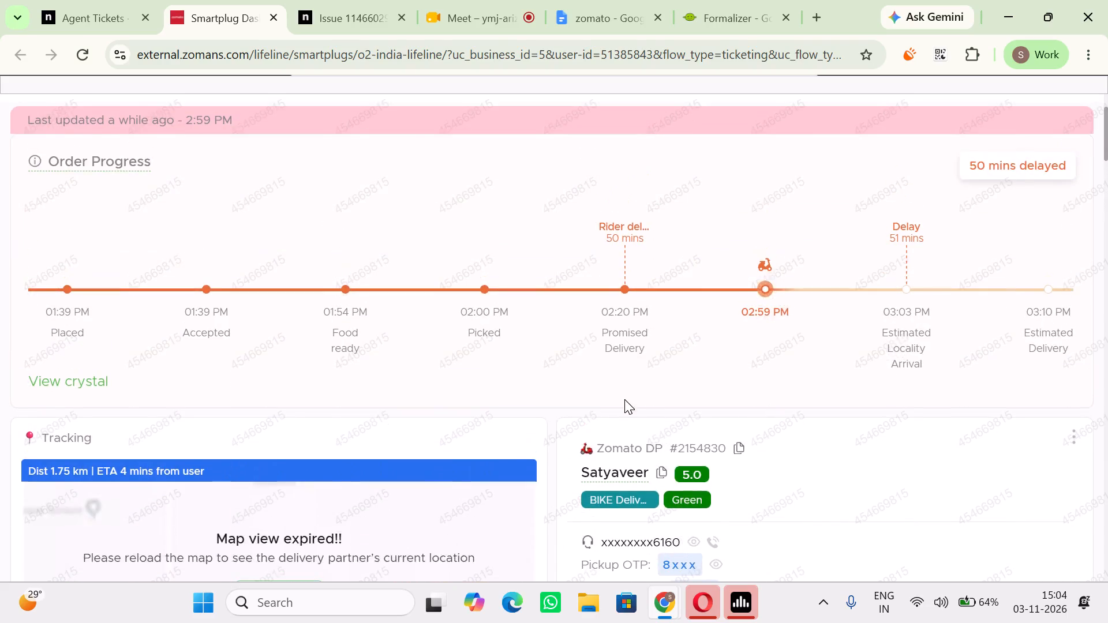
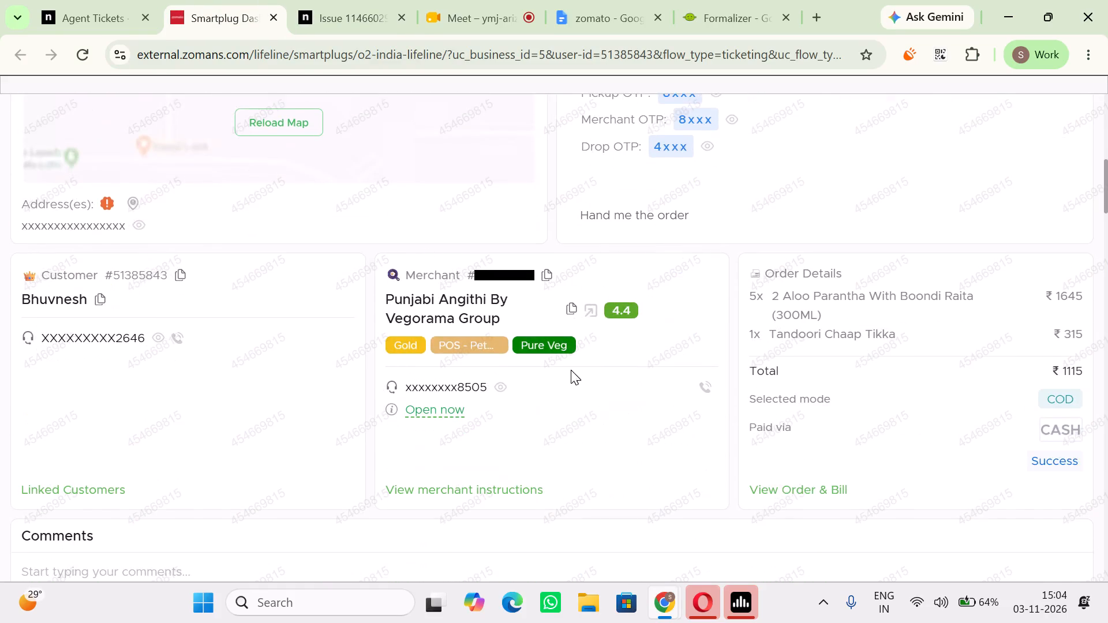
Recheck the delayed order's progress timeline, tracking, delivery partner, merchant and order details, and the comments area above the customer's previous order.
{"action": "scroll", "coordinate": [567, 447], "scroll_direction": "down", "scroll_amount": 2}
{"action": "scroll", "coordinate": [567, 447], "scroll_direction": "up", "scroll_amount": 8}
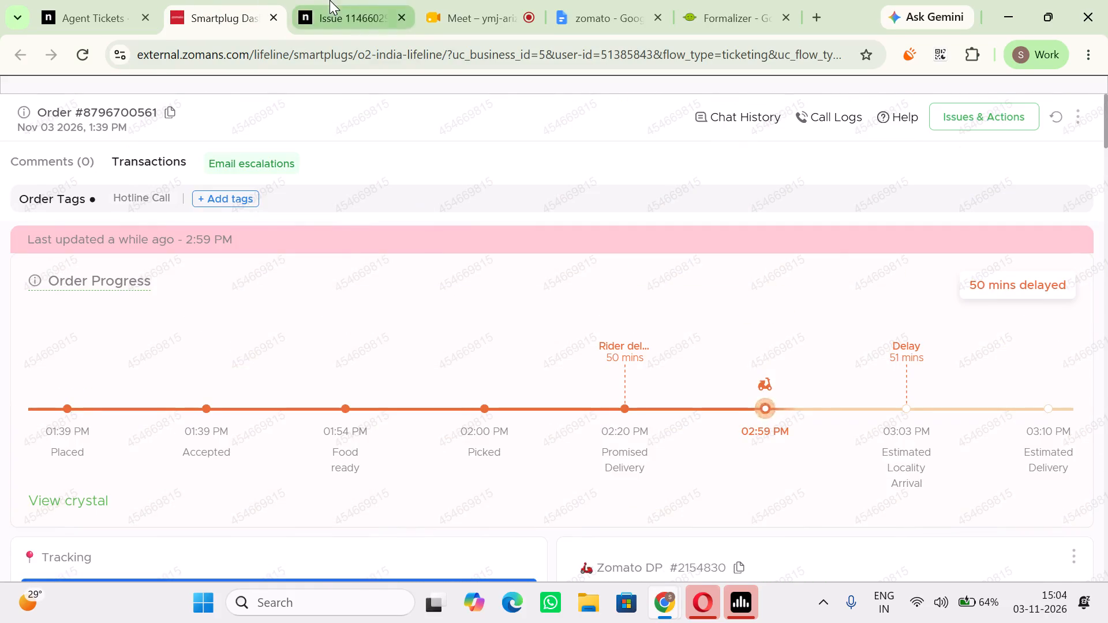
{"action": "left_click", "coordinate": [330, 0]}
{"action": "left_click", "coordinate": [236, 0]}
{"action": "scroll", "coordinate": [411, 322], "scroll_direction": "up", "scroll_amount": 2}
{"action": "scroll", "coordinate": [411, 322], "scroll_direction": "down", "scroll_amount": 2}
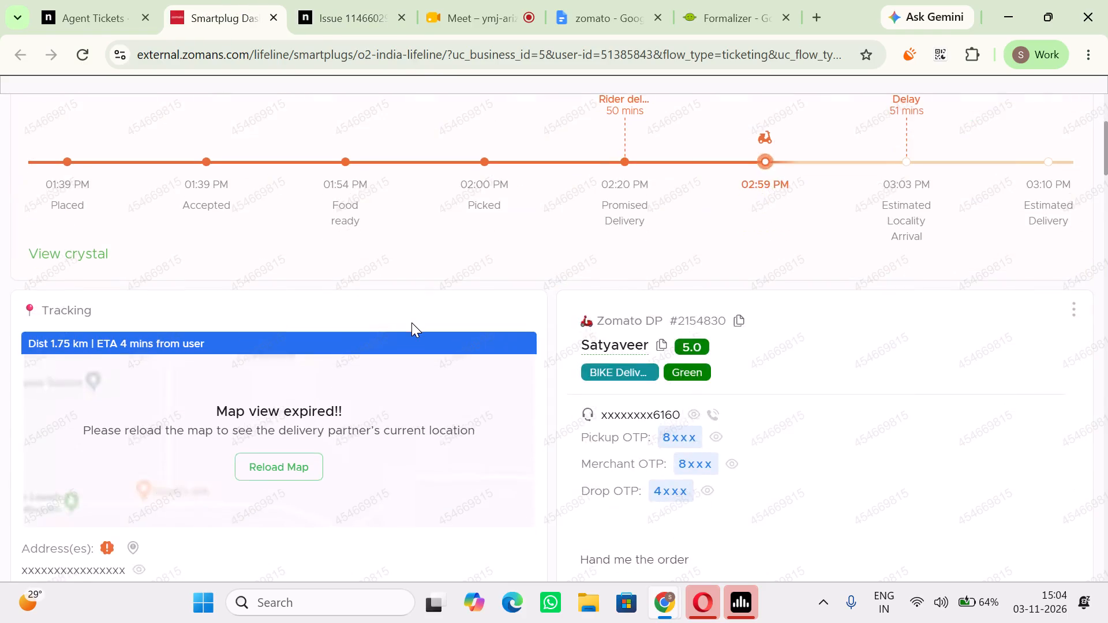
{"action": "scroll", "coordinate": [411, 322], "scroll_direction": "down", "scroll_amount": 2}
{"action": "scroll", "coordinate": [411, 322], "scroll_direction": "right", "scroll_amount": 1}
{"action": "scroll", "coordinate": [411, 322], "scroll_direction": "up", "scroll_amount": 2}
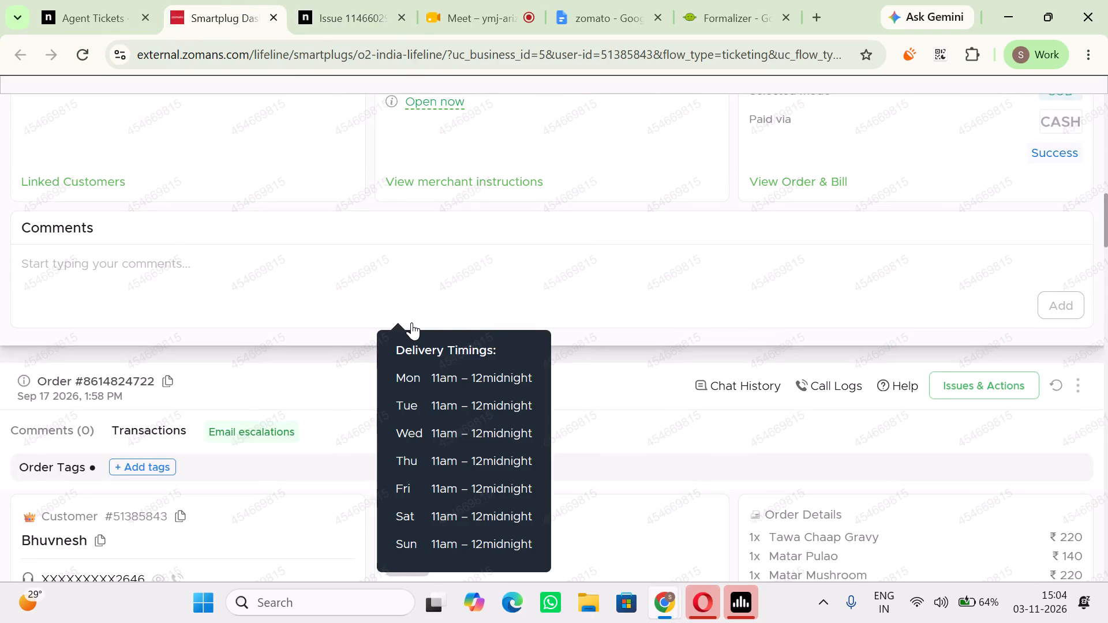
{"action": "scroll", "coordinate": [411, 322], "scroll_direction": "up", "scroll_amount": 4}
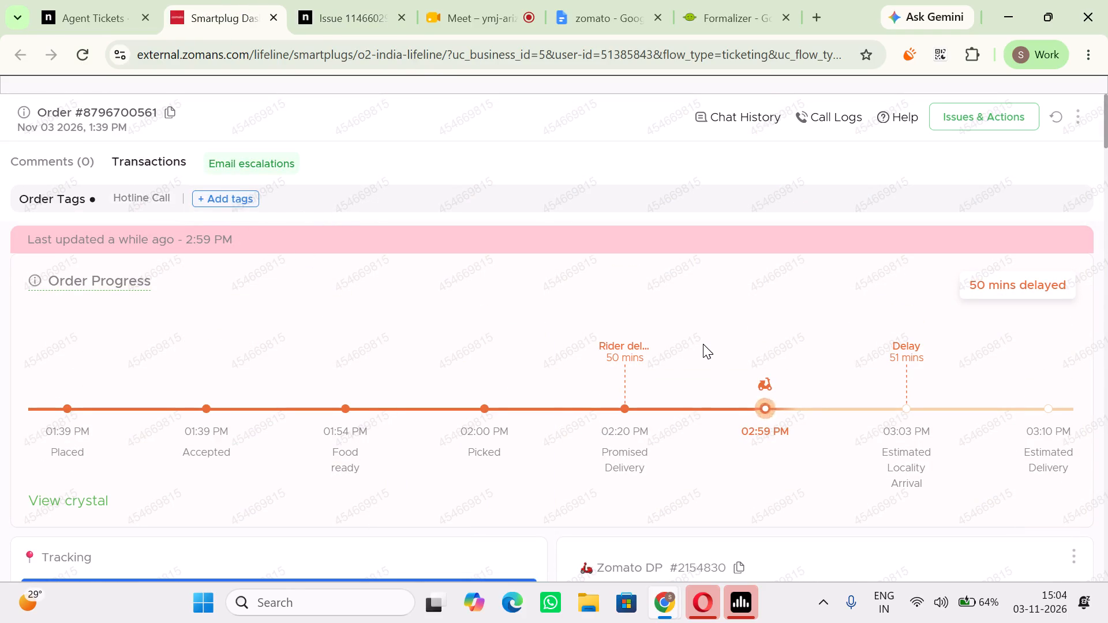
{"action": "scroll", "coordinate": [703, 344], "scroll_direction": "down", "scroll_amount": 1}
{"action": "scroll", "coordinate": [459, 311], "scroll_direction": "up", "scroll_amount": 1}
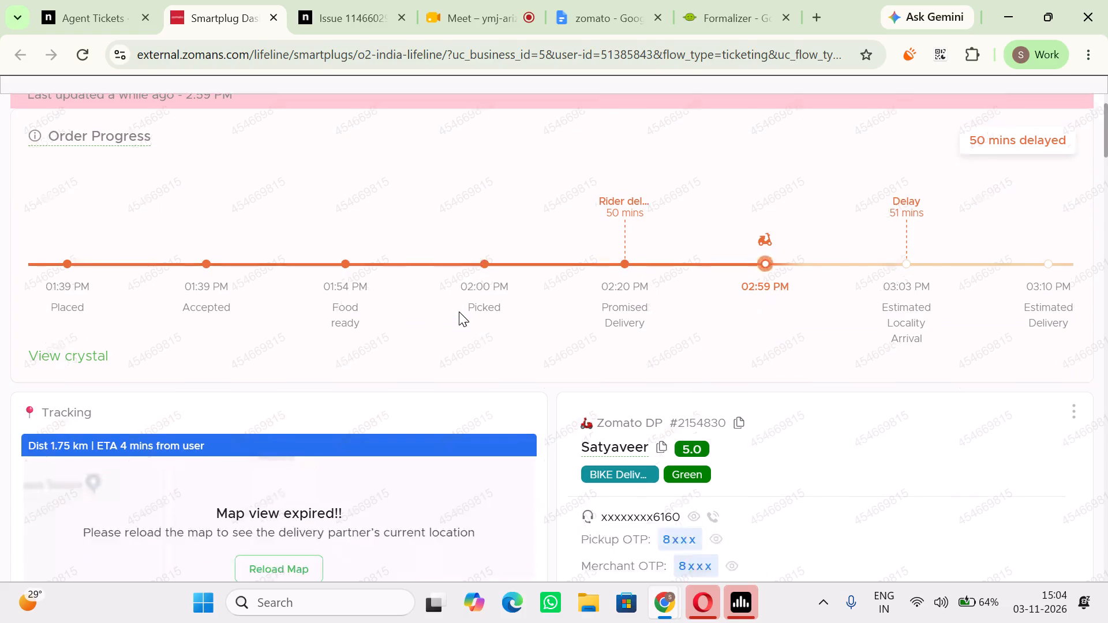
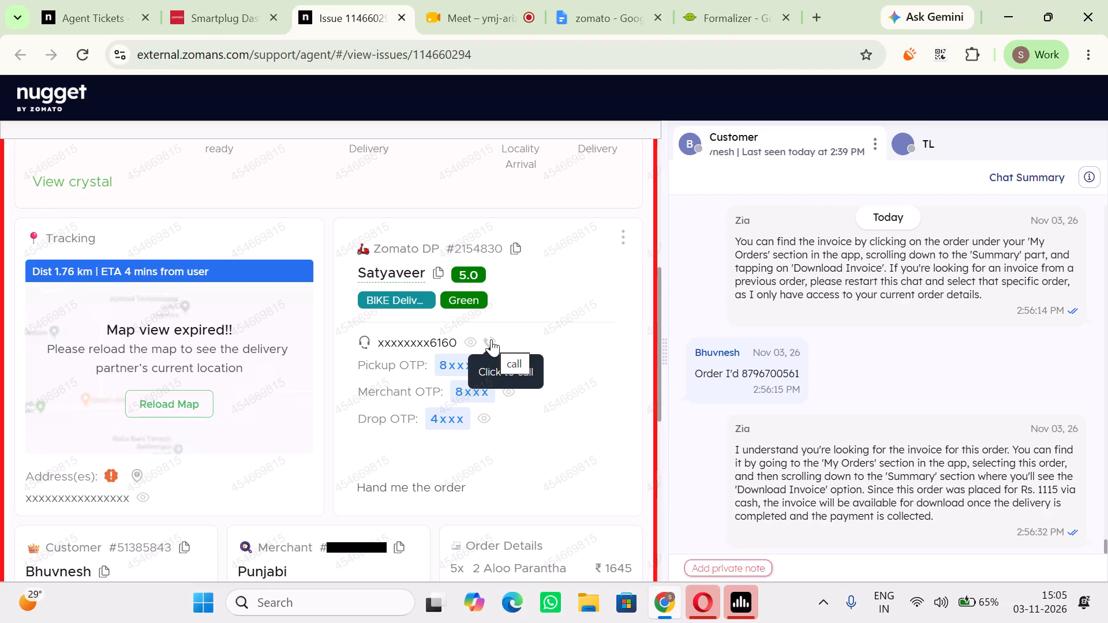
Review the delayed order's progress, tracking, customer, merchant and order details again, along with the customer's earlier chat messages about the invoice.
{"action": "scroll", "coordinate": [491, 339], "scroll_direction": "up", "scroll_amount": 3}
{"action": "scroll", "coordinate": [407, 327], "scroll_direction": "up", "scroll_amount": 4}
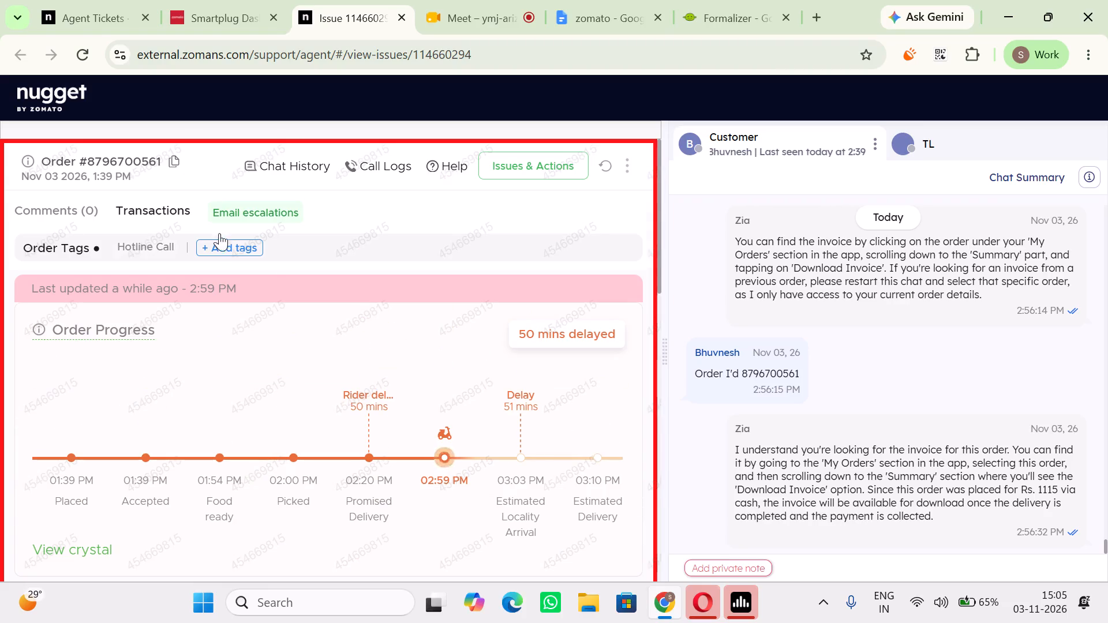
{"action": "scroll", "coordinate": [323, 376], "scroll_direction": "down", "scroll_amount": 2}
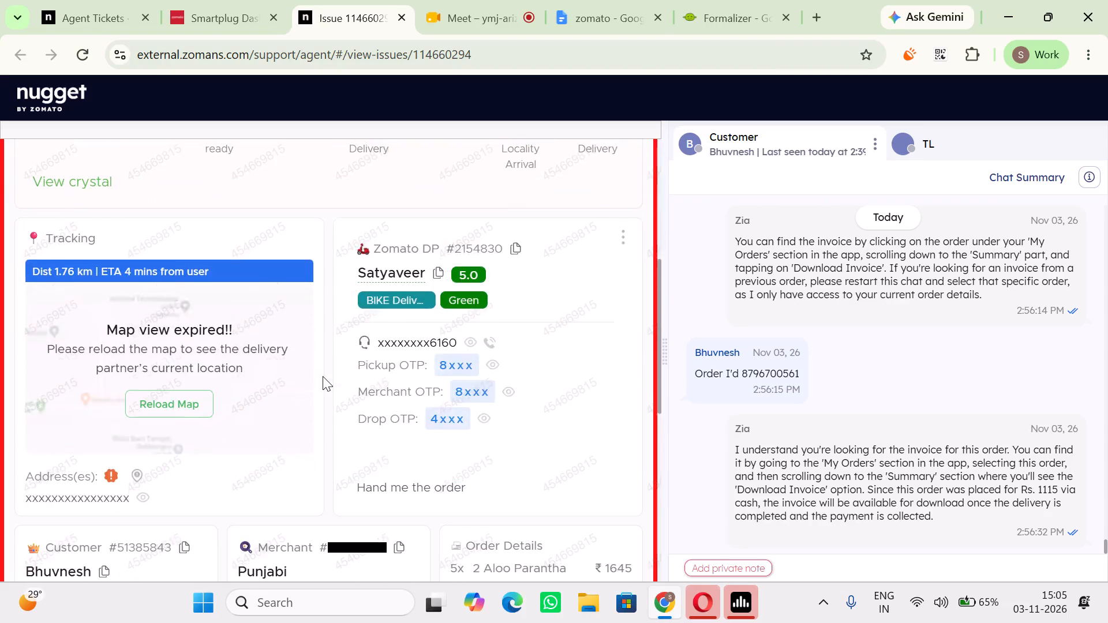
{"action": "scroll", "coordinate": [323, 376], "scroll_direction": "down", "scroll_amount": 2}
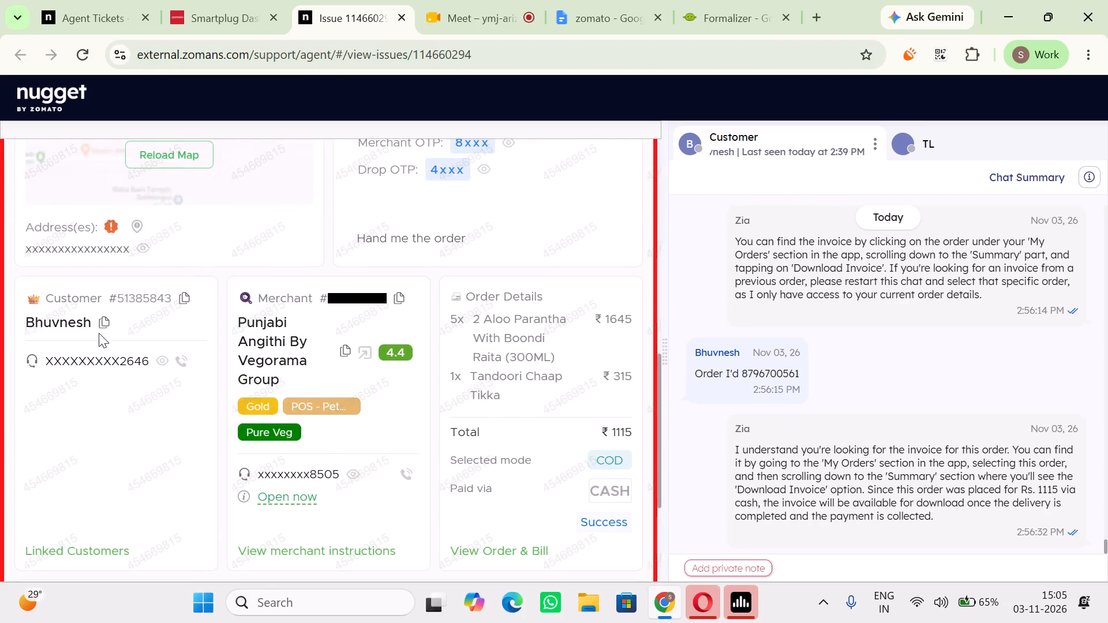
{"action": "scroll", "coordinate": [346, 496], "scroll_direction": "down", "scroll_amount": 2}
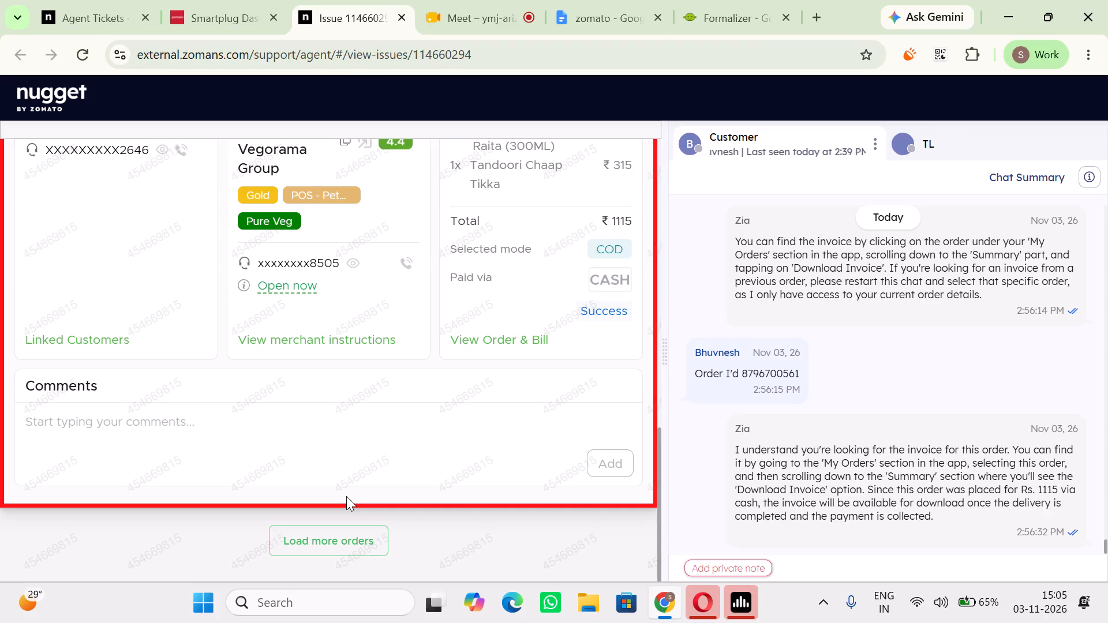
{"action": "scroll", "coordinate": [346, 496], "scroll_direction": "down", "scroll_amount": 5}
{"action": "scroll", "coordinate": [346, 496], "scroll_direction": "up", "scroll_amount": 9}
{"action": "scroll", "coordinate": [802, 482], "scroll_direction": "up", "scroll_amount": 4}
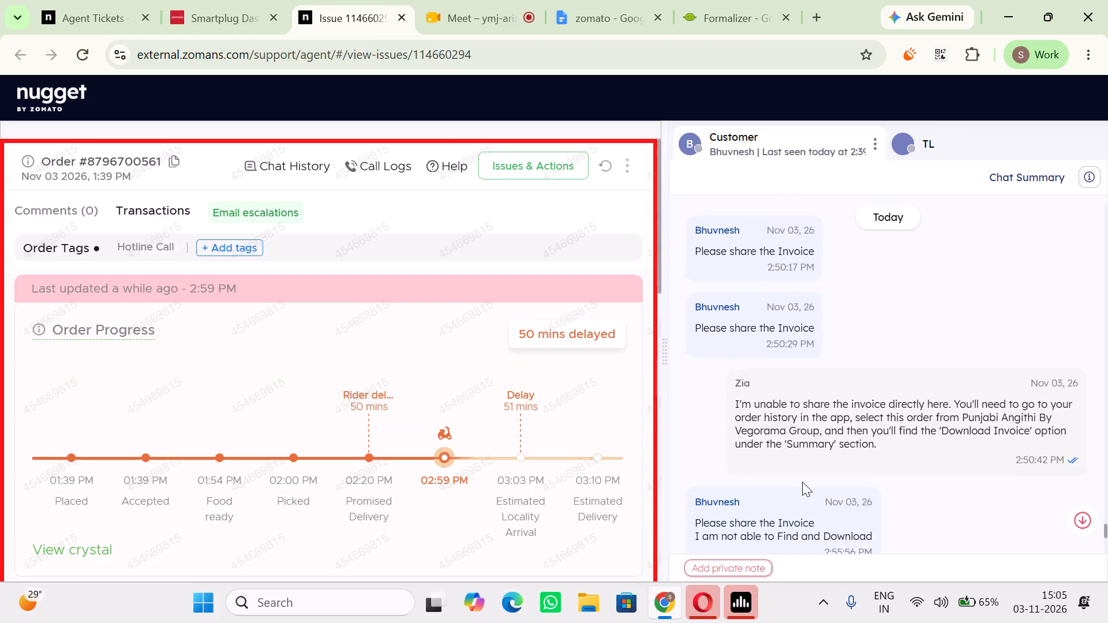
{"action": "scroll", "coordinate": [796, 370], "scroll_direction": "up", "scroll_amount": 5}
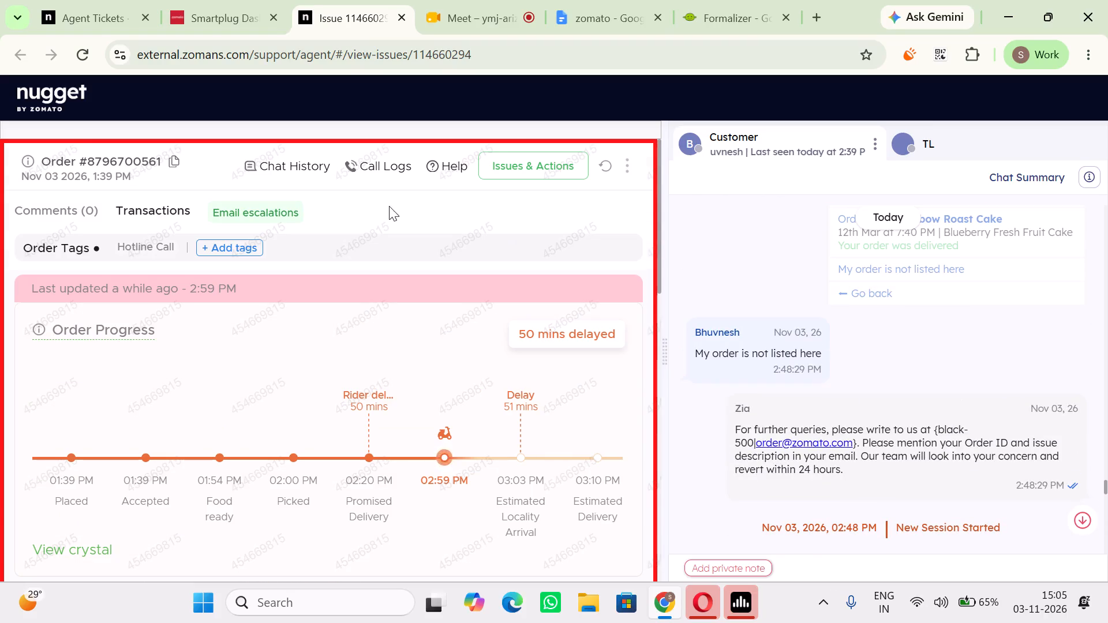
{"action": "scroll", "coordinate": [315, 348], "scroll_direction": "down", "scroll_amount": 2}
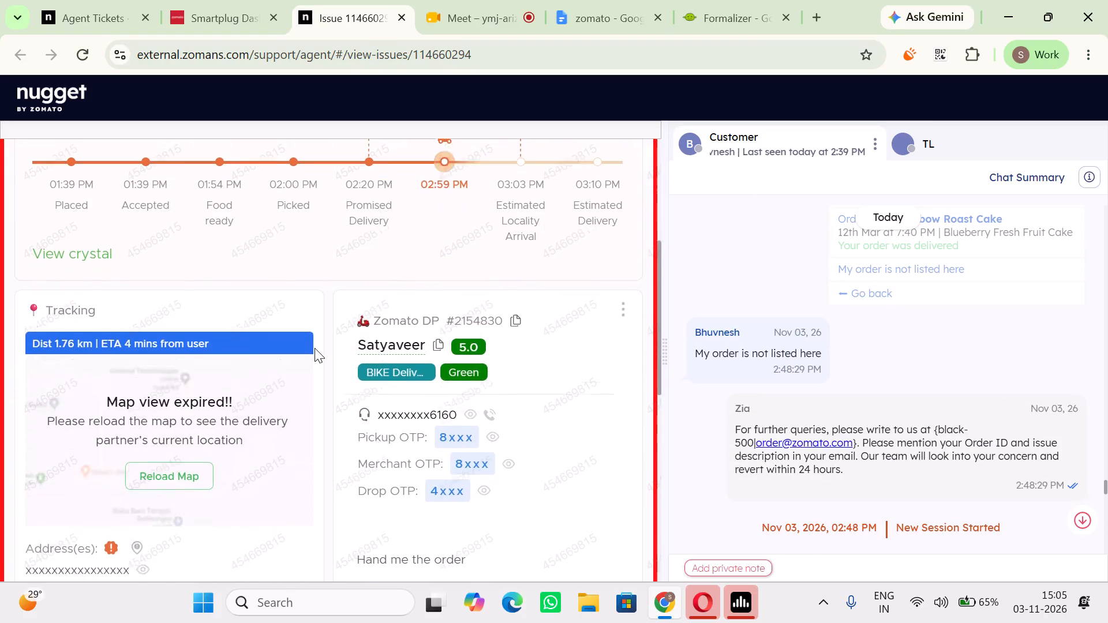
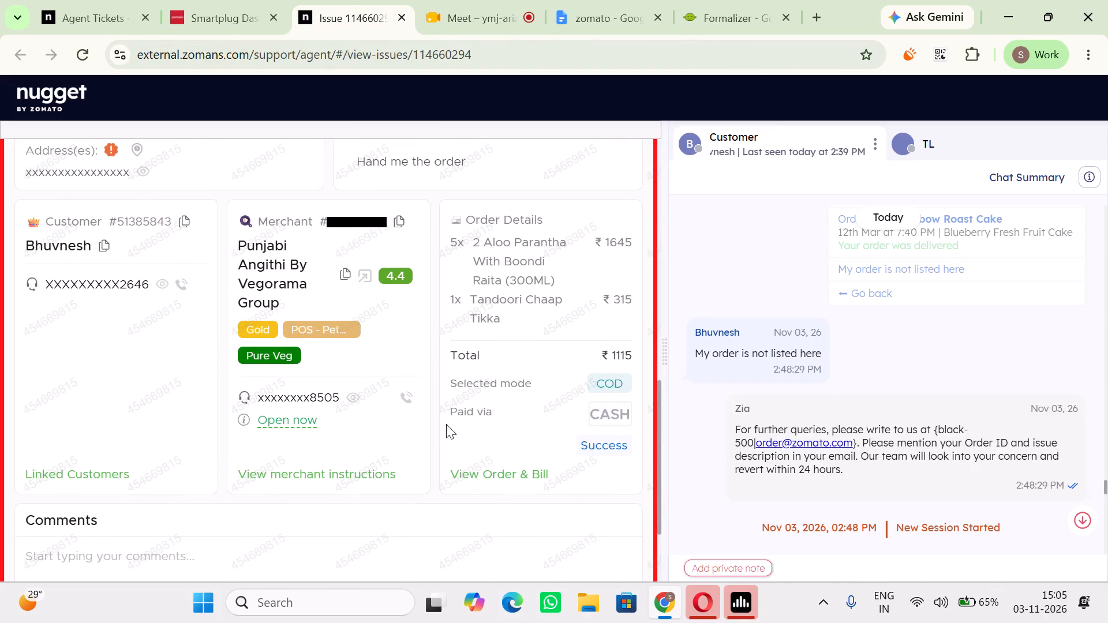
Place a callback call to the delivery partner assigned to the delayed order, going ahead with the call anyway.
{"action": "scroll", "coordinate": [465, 436], "scroll_direction": "down", "scroll_amount": 1}
{"action": "scroll", "coordinate": [465, 436], "scroll_direction": "up", "scroll_amount": 1}
{"action": "scroll", "coordinate": [465, 436], "scroll_direction": "down", "scroll_amount": 1}
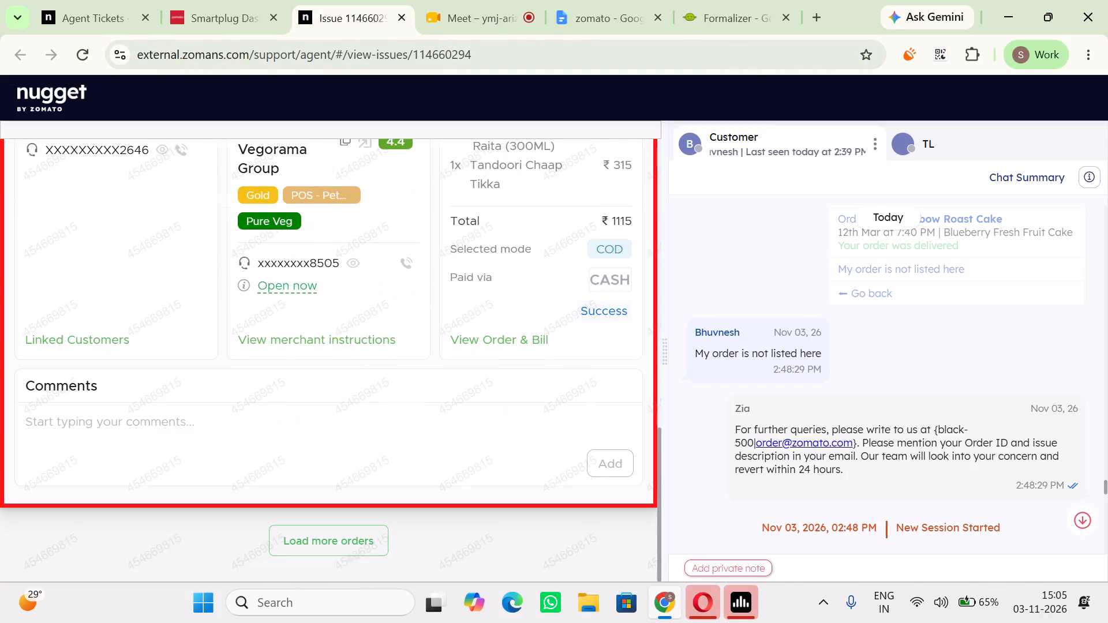
{"action": "scroll", "coordinate": [465, 436], "scroll_direction": "down", "scroll_amount": 3}
{"action": "scroll", "coordinate": [465, 436], "scroll_direction": "up", "scroll_amount": 4}
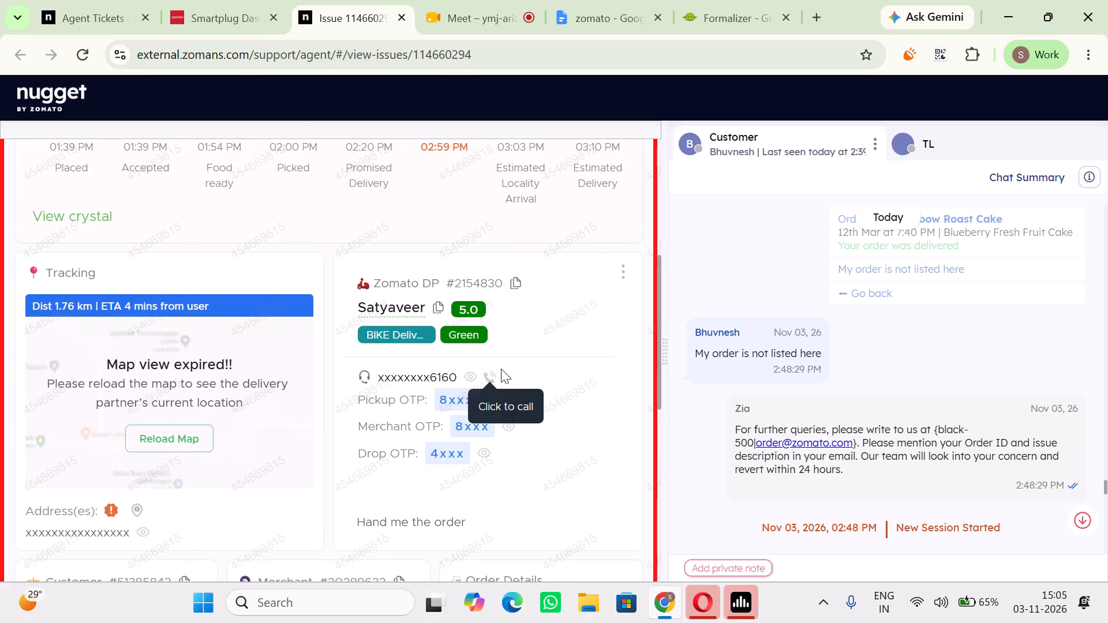
{"action": "left_click", "coordinate": [488, 380]}
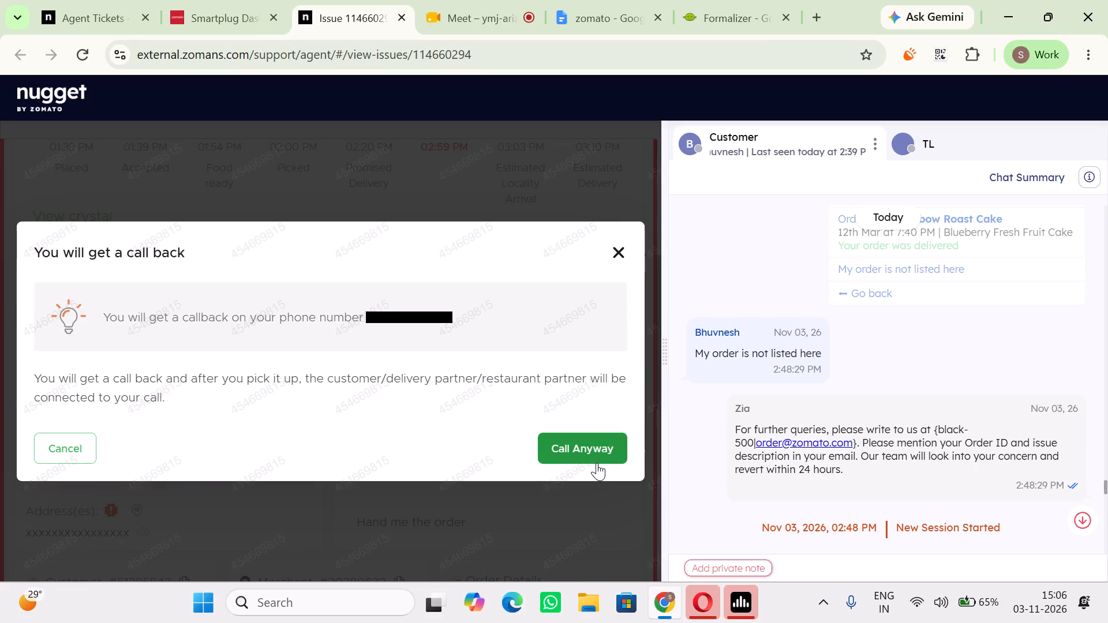
{"action": "left_click", "coordinate": [597, 463]}
{"action": "left_click", "coordinate": [592, 456]}
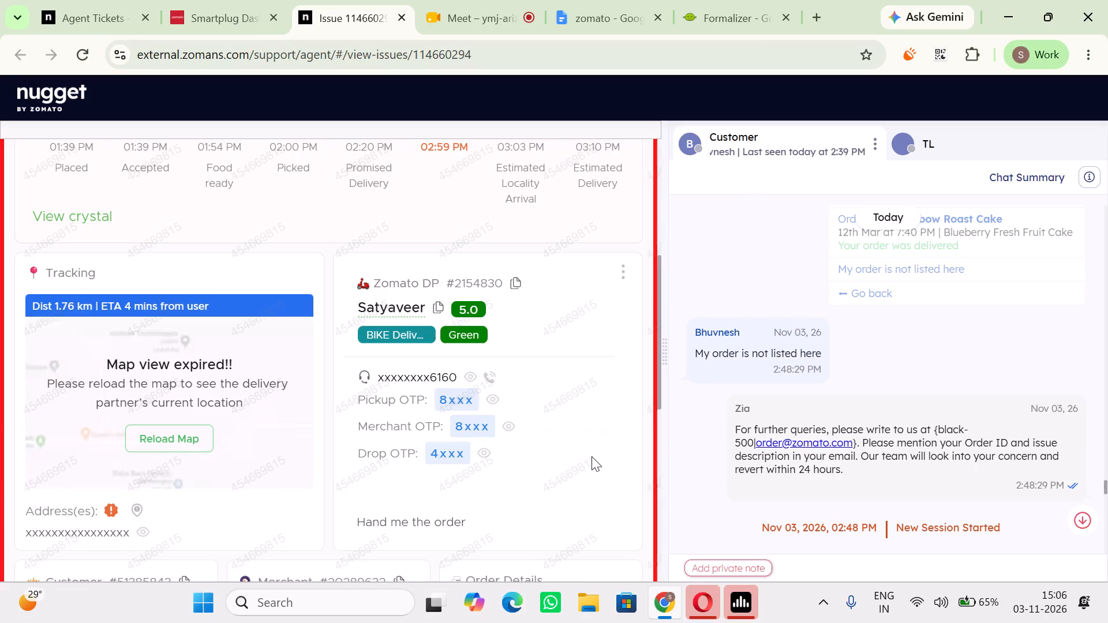
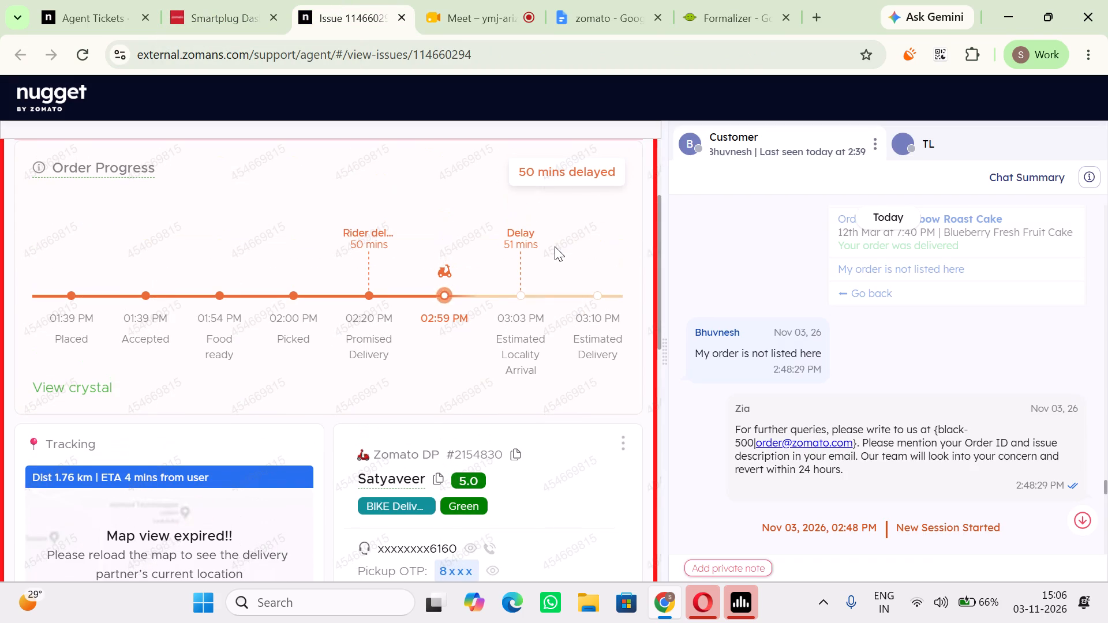
Review the delayed order's progress timeline, tracking, delivery partner, customer, merchant and order details.
{"action": "scroll", "coordinate": [555, 246], "scroll_direction": "up", "scroll_amount": 4}
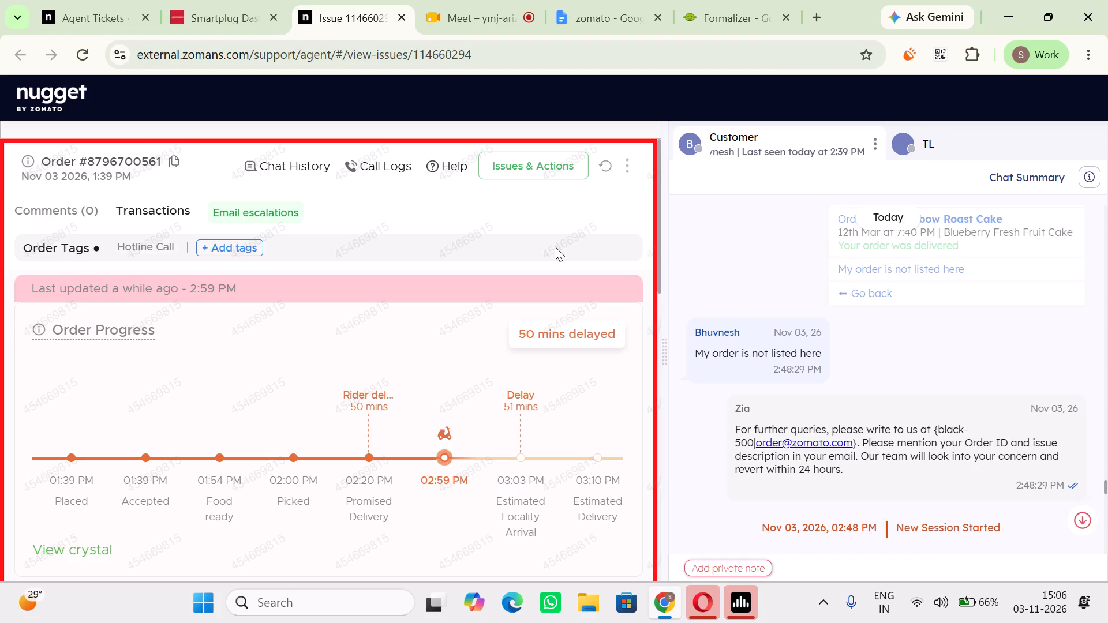
{"action": "scroll", "coordinate": [335, 295], "scroll_direction": "down", "scroll_amount": 4}
{"action": "scroll", "coordinate": [335, 295], "scroll_direction": "up", "scroll_amount": 4}
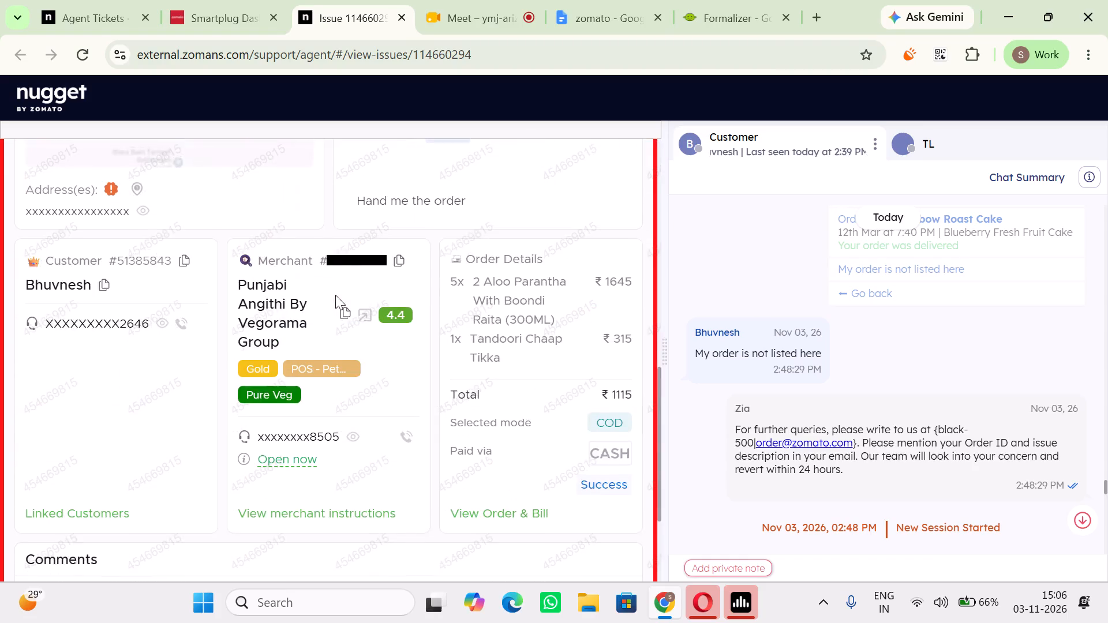
{"action": "scroll", "coordinate": [335, 295], "scroll_direction": "up", "scroll_amount": 6}
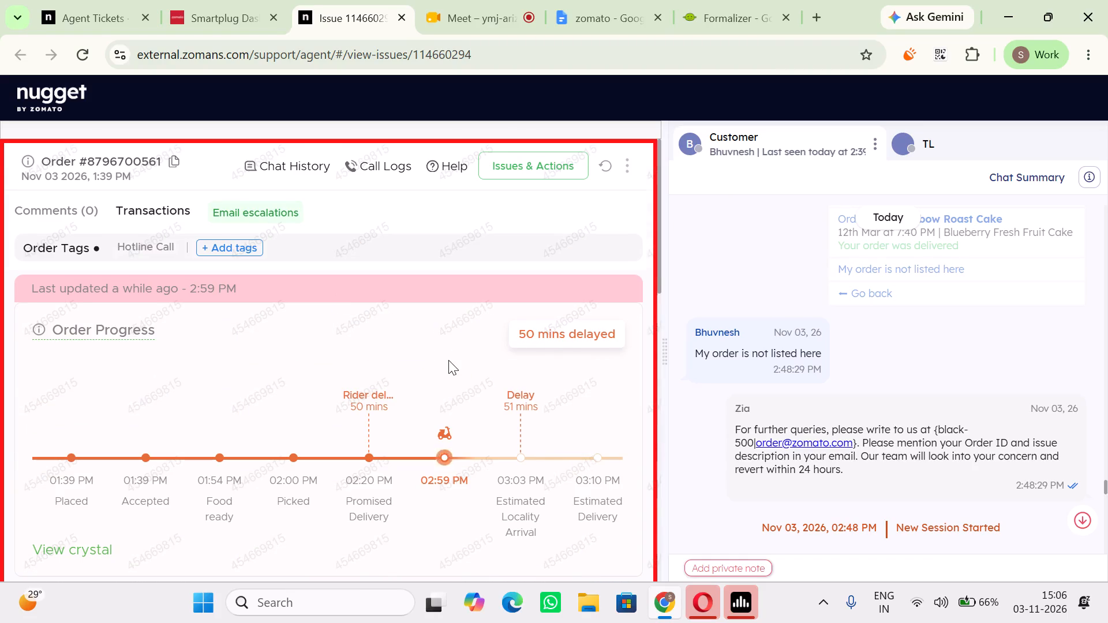
{"action": "scroll", "coordinate": [448, 360], "scroll_direction": "down", "scroll_amount": 1}
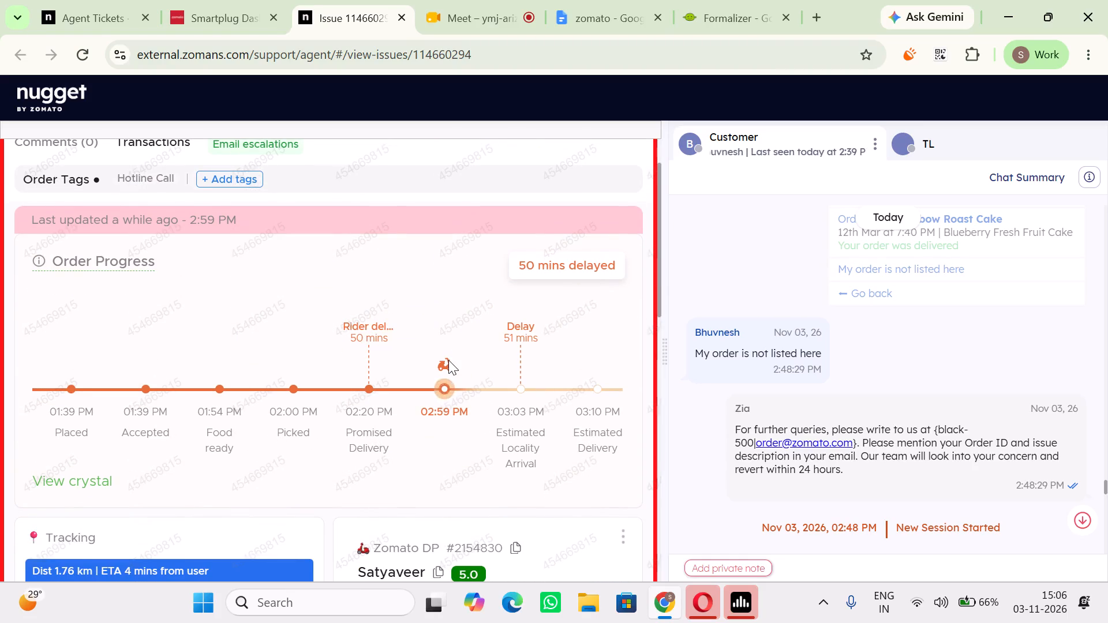
{"action": "scroll", "coordinate": [448, 360], "scroll_direction": "down", "scroll_amount": 3}
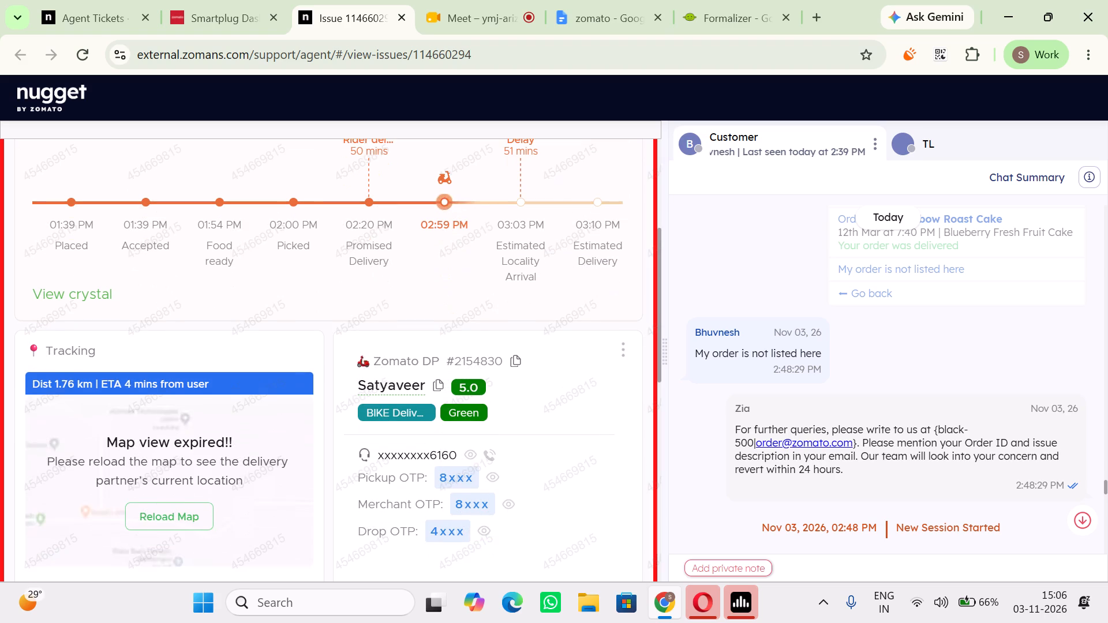
{"action": "scroll", "coordinate": [448, 360], "scroll_direction": "up", "scroll_amount": 1}
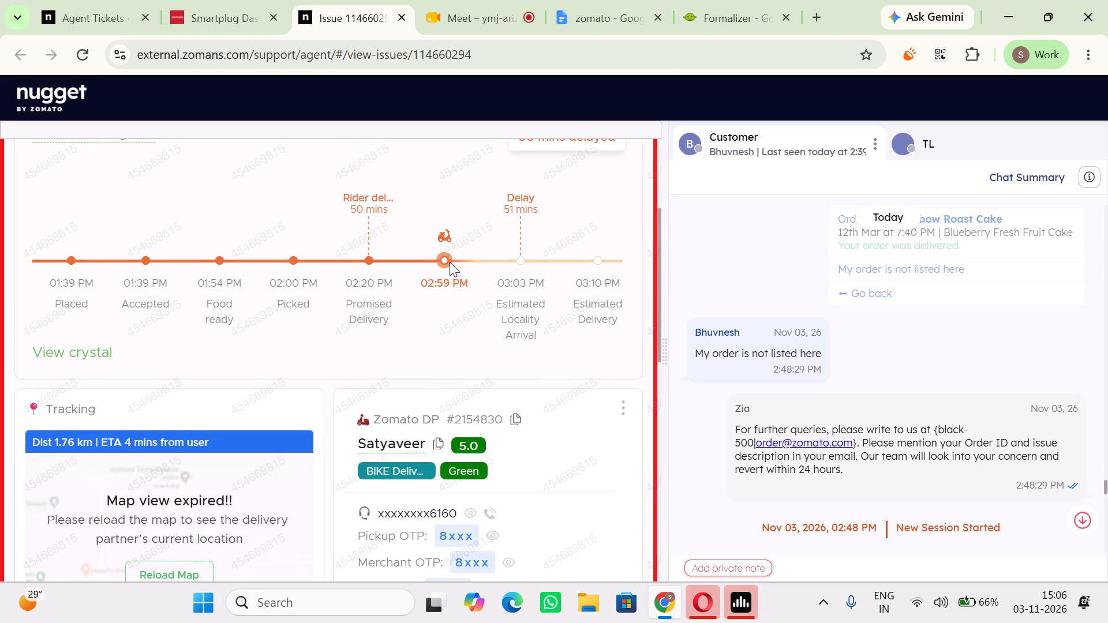
{"action": "scroll", "coordinate": [450, 262], "scroll_direction": "up", "scroll_amount": 5}
{"action": "scroll", "coordinate": [455, 277], "scroll_direction": "down", "scroll_amount": 2}
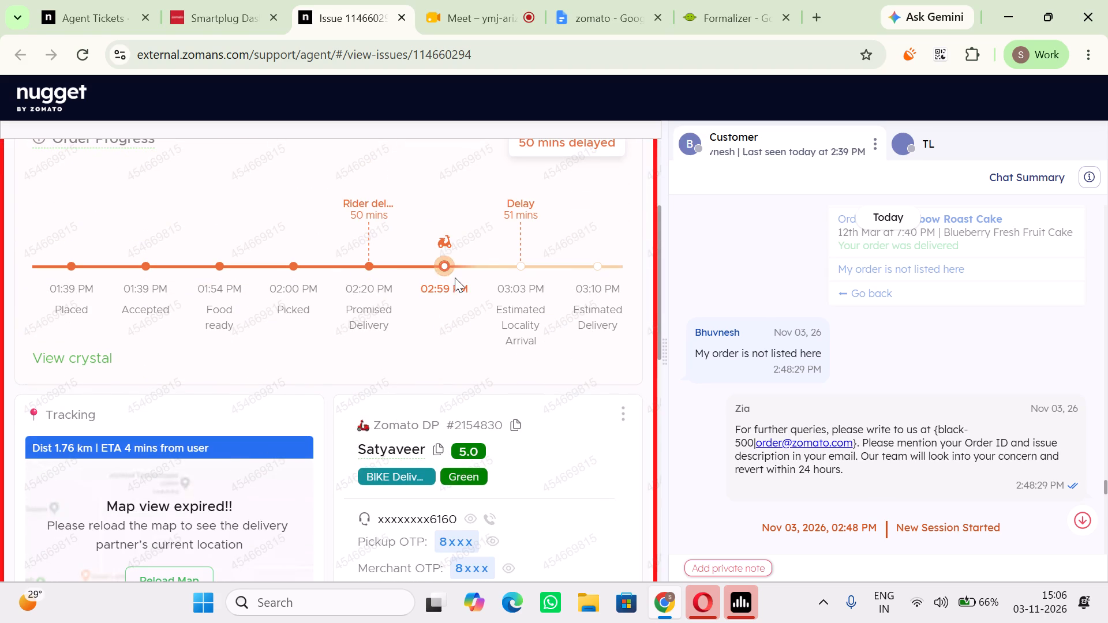
Check which additional actions are available for the assigned delivery partner and look over the rest of the order's details again.
{"action": "left_click", "coordinate": [623, 418]}
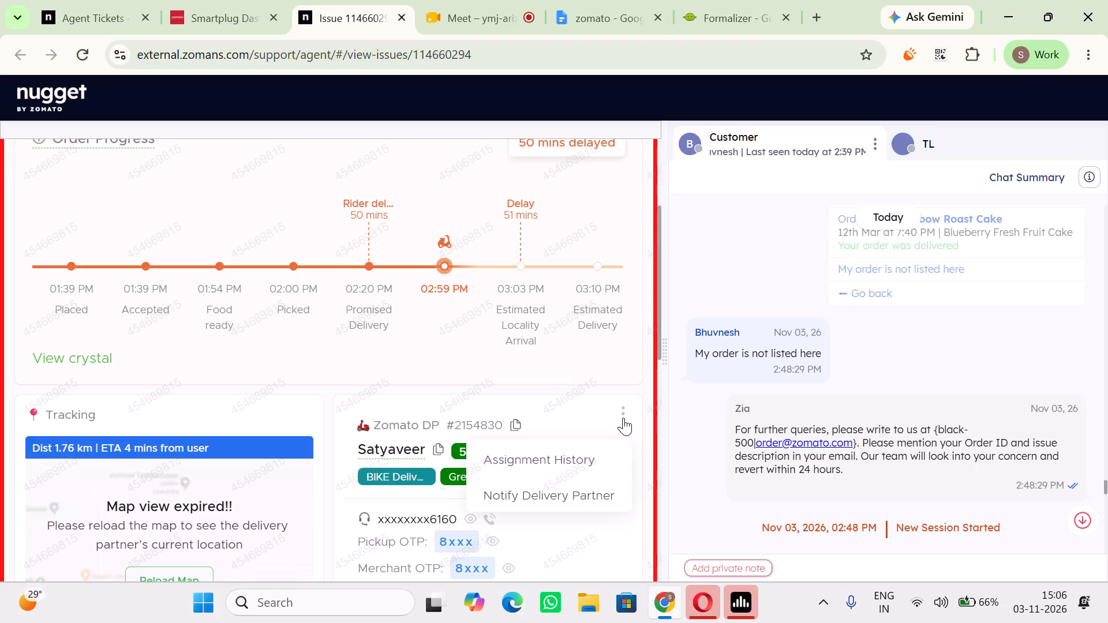
{"action": "scroll", "coordinate": [520, 393], "scroll_direction": "down", "scroll_amount": 1}
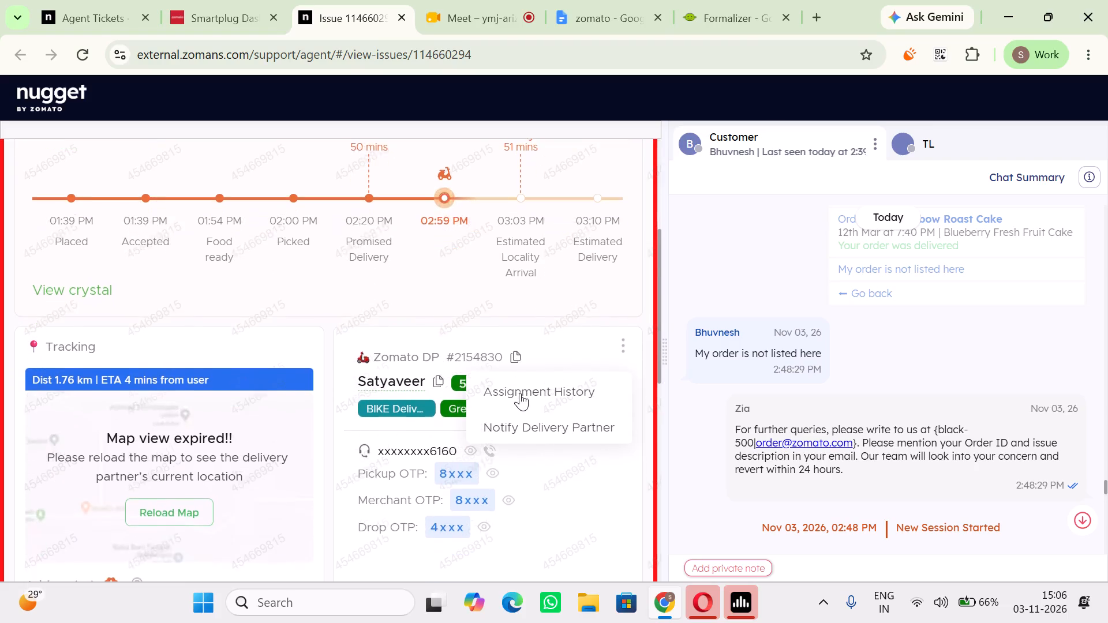
{"action": "scroll", "coordinate": [520, 393], "scroll_direction": "down", "scroll_amount": 2}
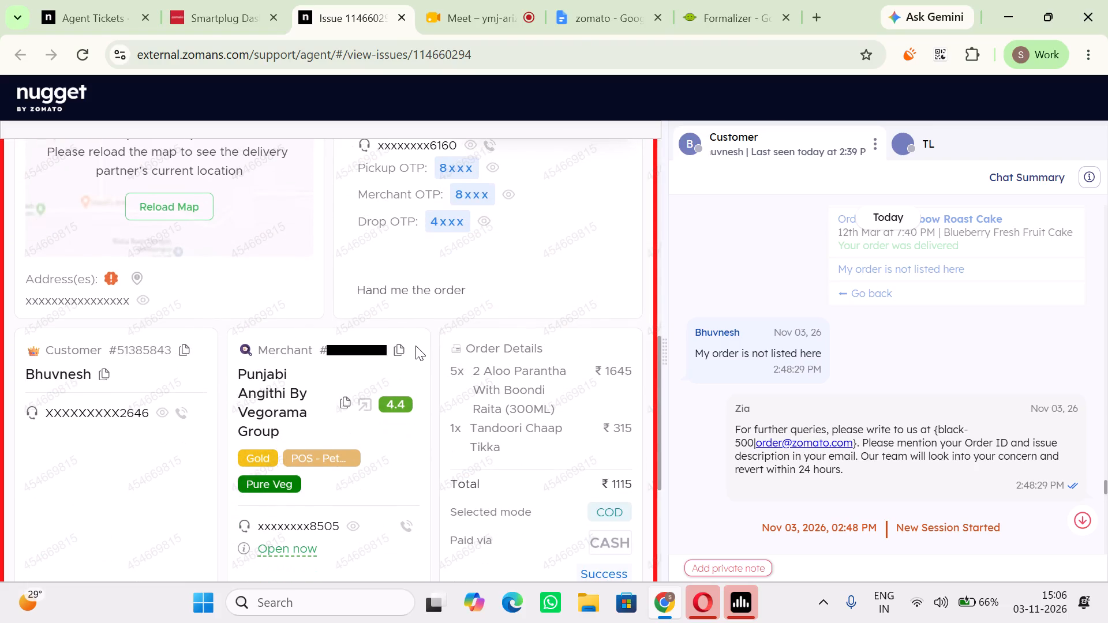
{"action": "left_click", "coordinate": [415, 346]}
{"action": "scroll", "coordinate": [415, 346], "scroll_direction": "down", "scroll_amount": 4}
{"action": "scroll", "coordinate": [415, 346], "scroll_direction": "up", "scroll_amount": 5}
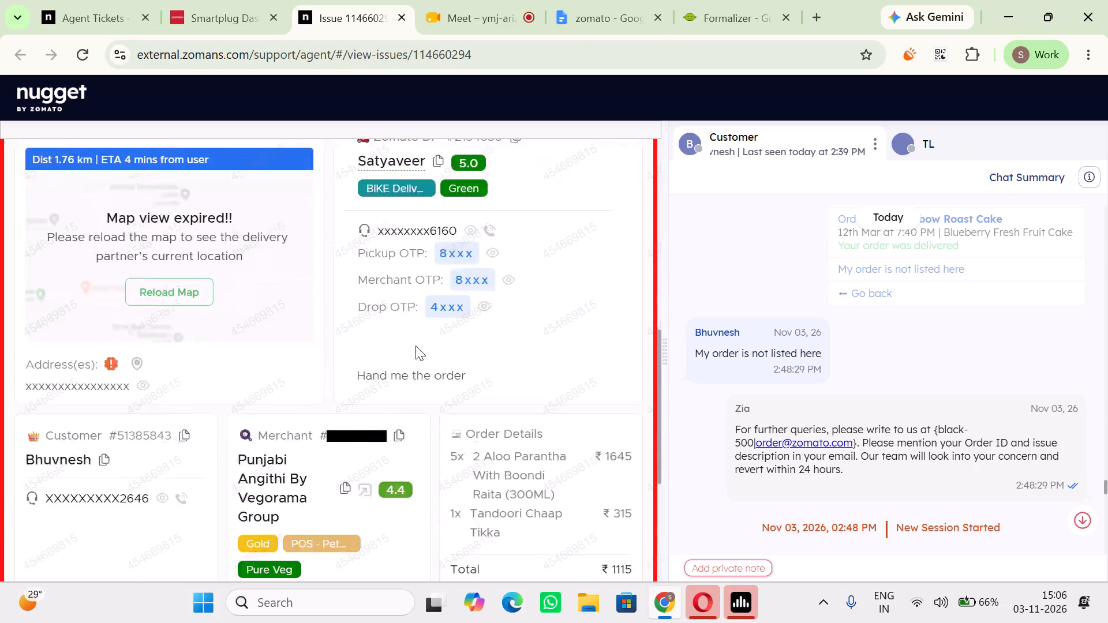
{"action": "scroll", "coordinate": [415, 346], "scroll_direction": "up", "scroll_amount": 2}
{"action": "scroll", "coordinate": [387, 385], "scroll_direction": "up", "scroll_amount": 2}
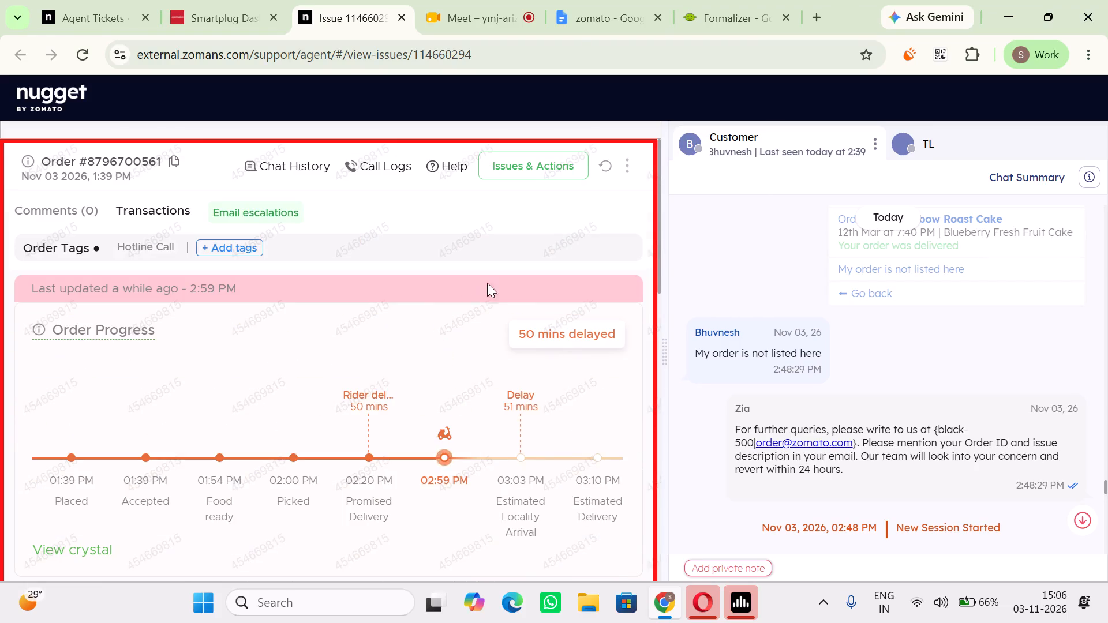
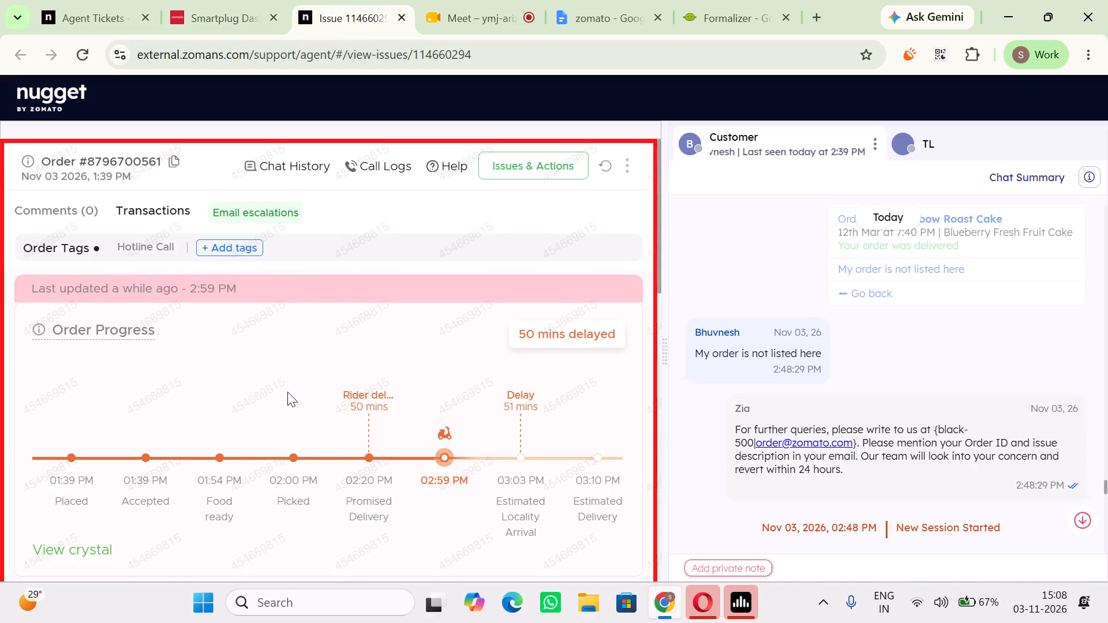
Recheck the delayed order's progress timeline, tracking, delivery partner, customer, merchant and item details, along with its order tags.
{"action": "scroll", "coordinate": [287, 392], "scroll_direction": "up", "scroll_amount": 1}
{"action": "scroll", "coordinate": [287, 392], "scroll_direction": "down", "scroll_amount": 5}
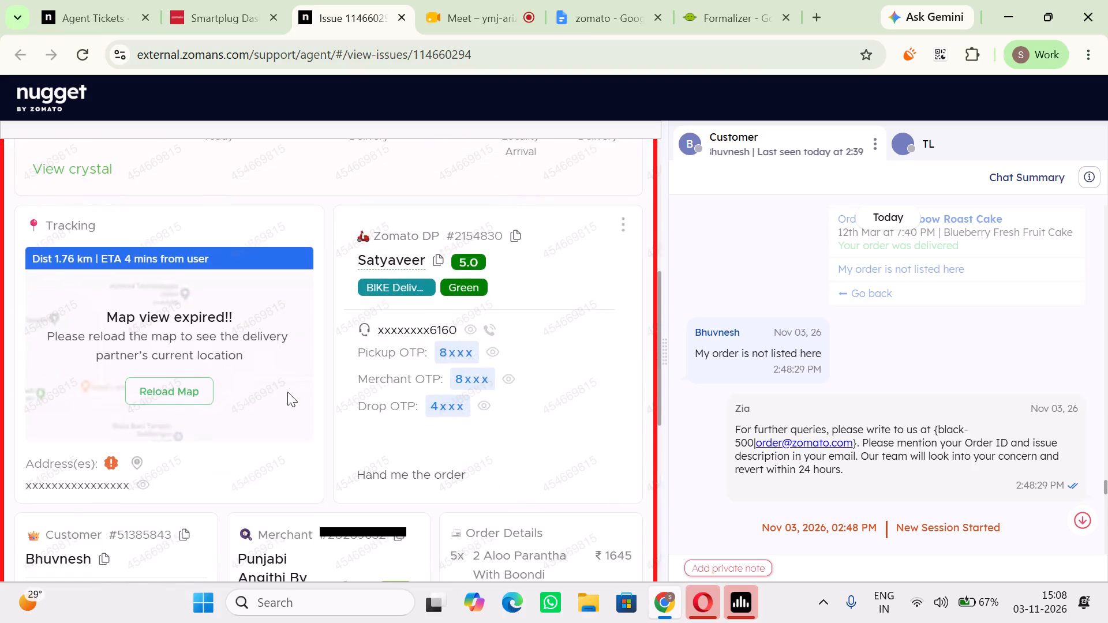
{"action": "scroll", "coordinate": [287, 392], "scroll_direction": "up", "scroll_amount": 5}
{"action": "scroll", "coordinate": [287, 392], "scroll_direction": "down", "scroll_amount": 1}
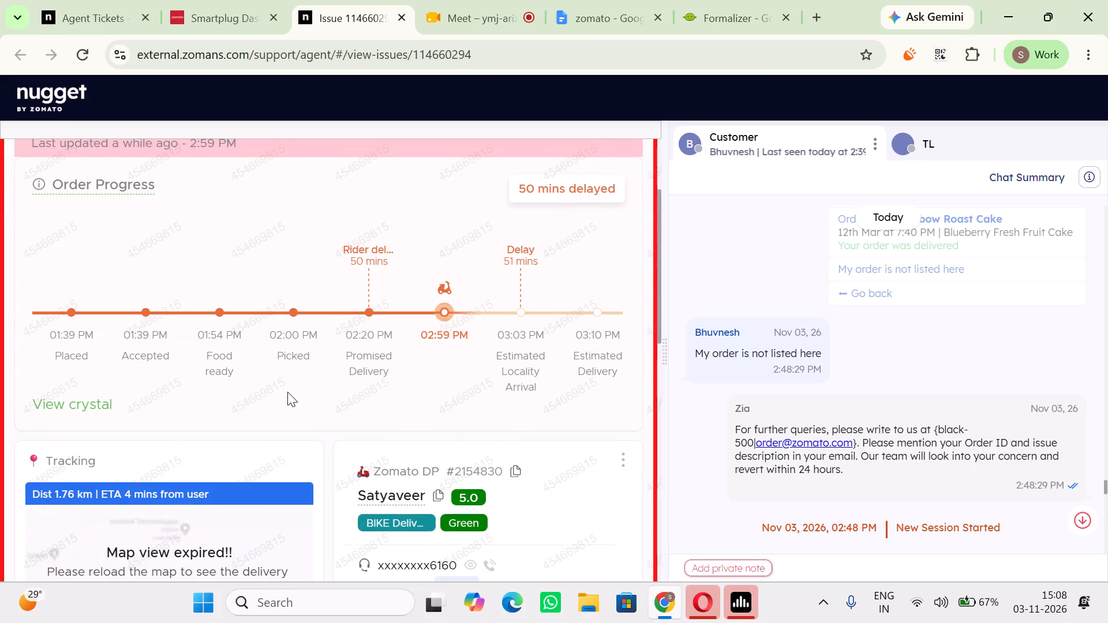
{"action": "scroll", "coordinate": [287, 392], "scroll_direction": "down", "scroll_amount": 2}
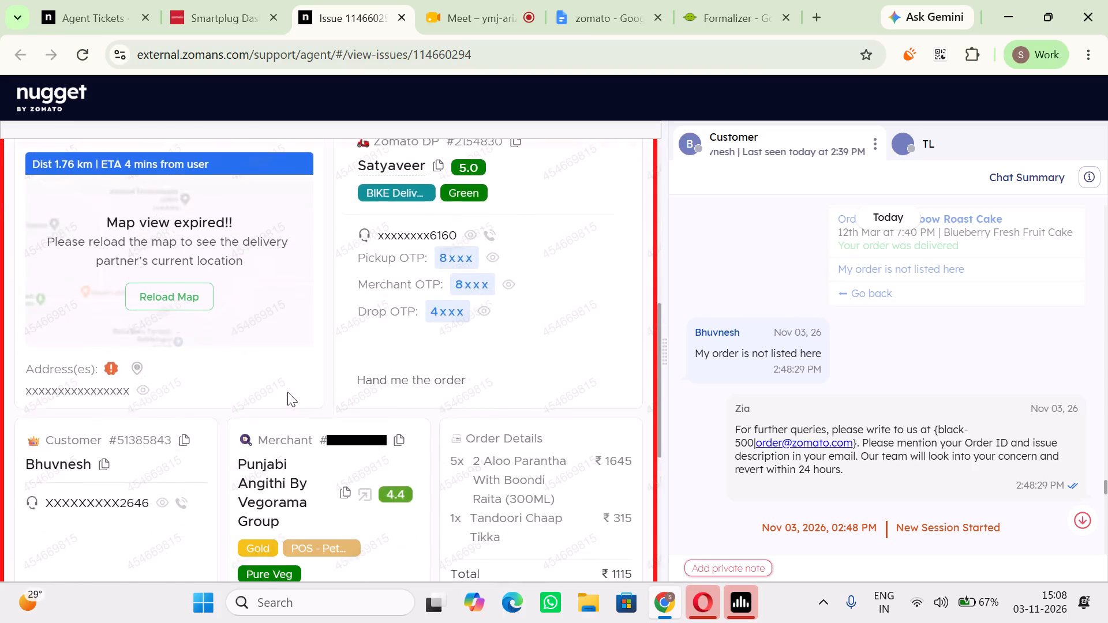
{"action": "scroll", "coordinate": [287, 392], "scroll_direction": "down", "scroll_amount": 1}
{"action": "scroll", "coordinate": [287, 392], "scroll_direction": "right", "scroll_amount": 1}
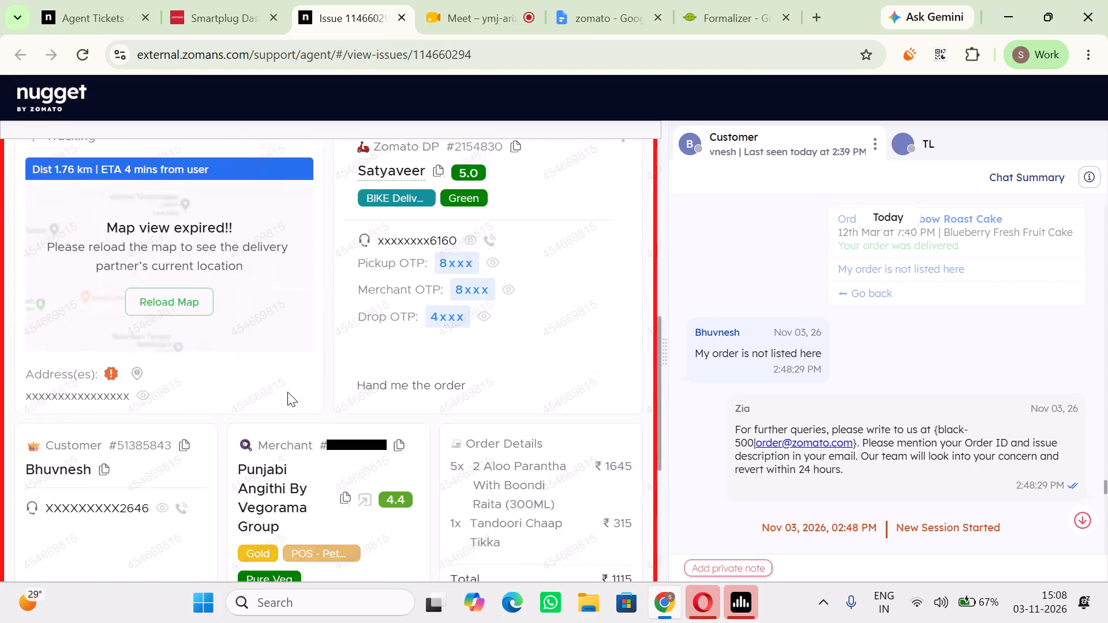
{"action": "scroll", "coordinate": [287, 392], "scroll_direction": "right", "scroll_amount": 1}
{"action": "scroll", "coordinate": [287, 392], "scroll_direction": "up", "scroll_amount": 5}
{"action": "scroll", "coordinate": [466, 407], "scroll_direction": "up", "scroll_amount": 2}
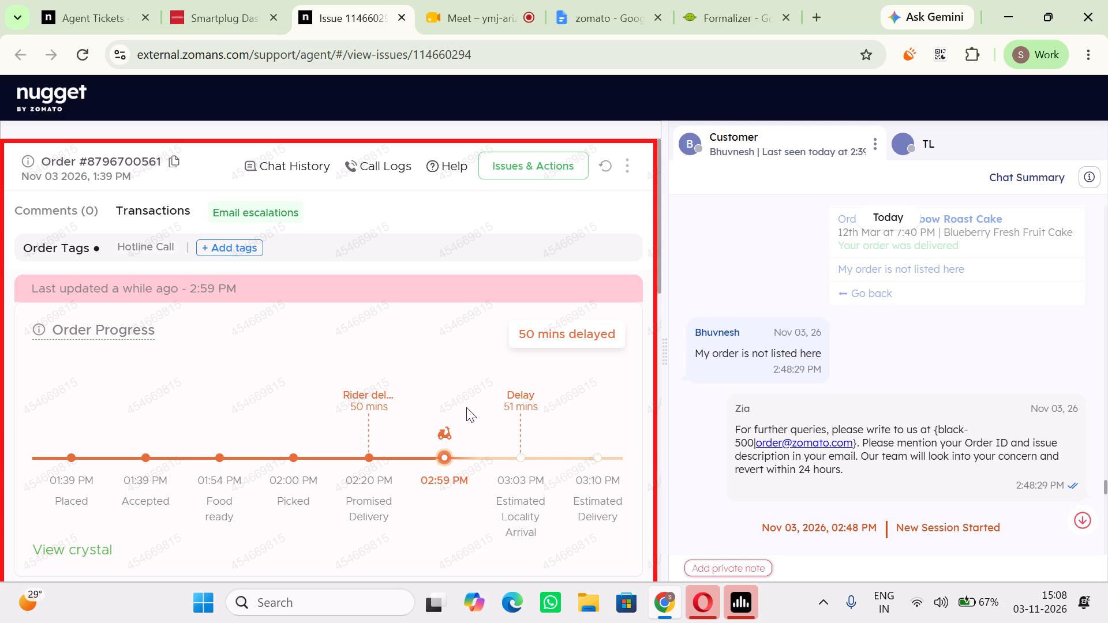
{"action": "scroll", "coordinate": [466, 407], "scroll_direction": "up", "scroll_amount": 1}
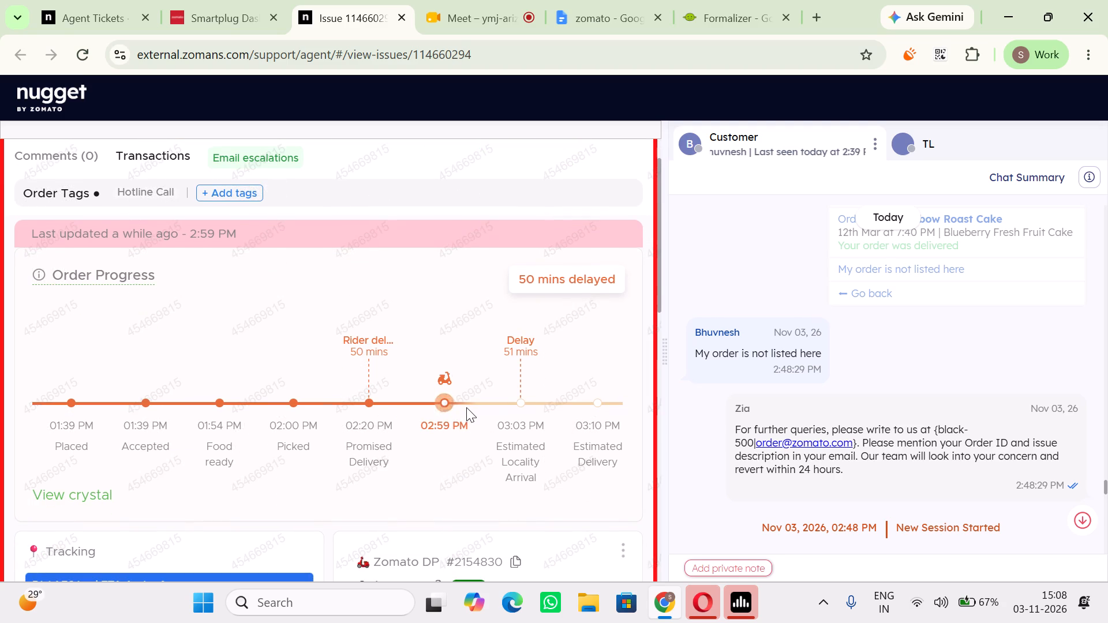
{"action": "scroll", "coordinate": [466, 407], "scroll_direction": "up", "scroll_amount": 1}
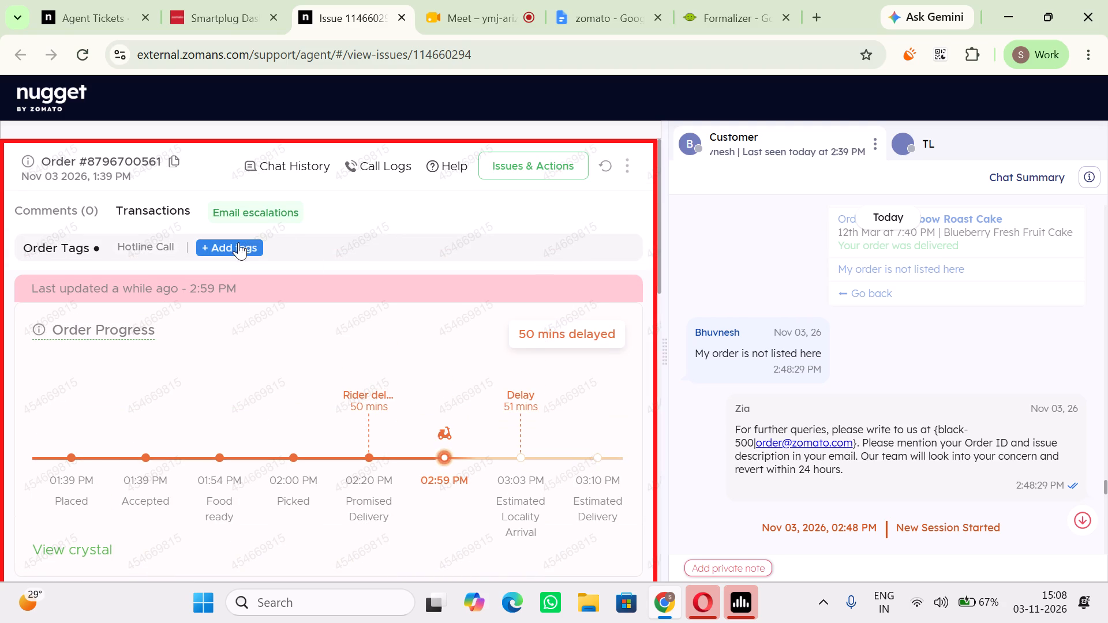
{"action": "scroll", "coordinate": [359, 334], "scroll_direction": "up", "scroll_amount": 3}
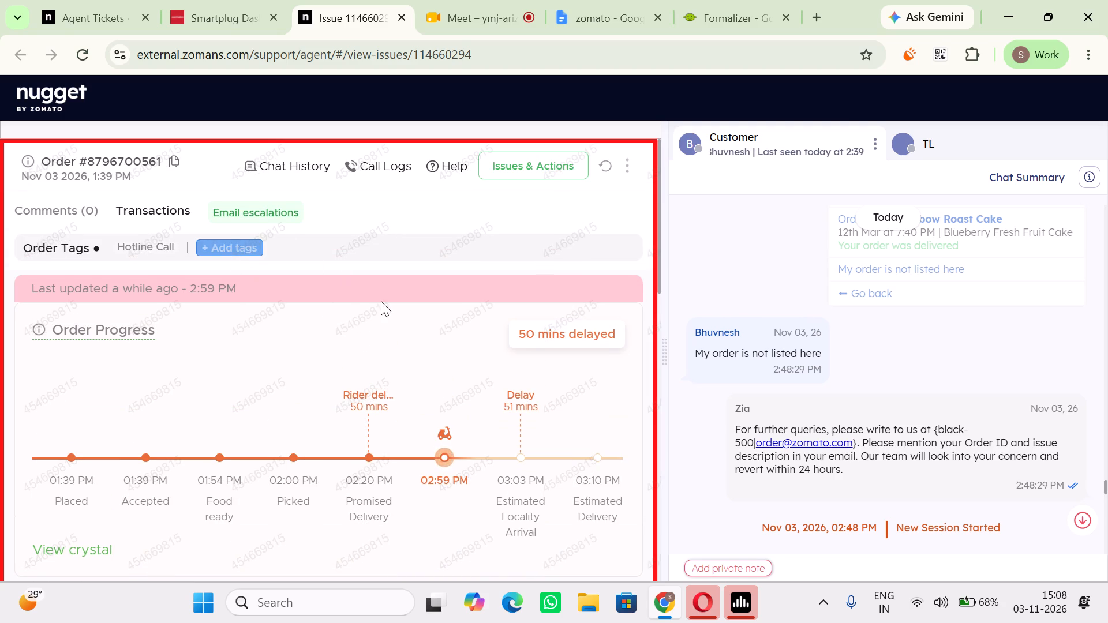
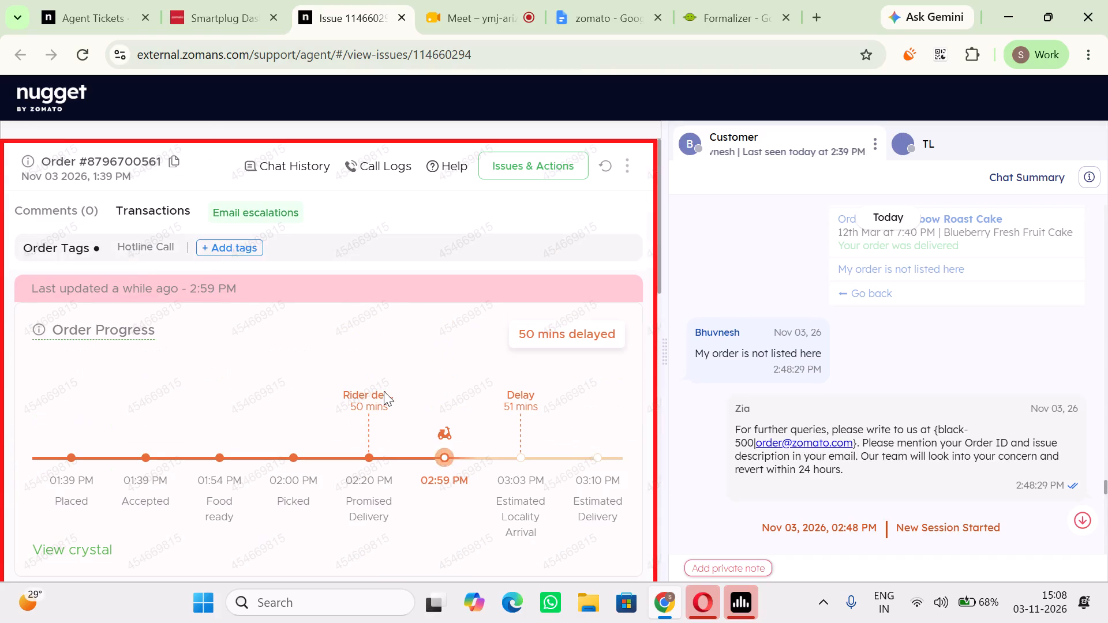
Check the extra options available for the delivery partner, and review the customer, merchant and order details of the delayed order.
{"action": "scroll", "coordinate": [384, 391], "scroll_direction": "down", "scroll_amount": 3}
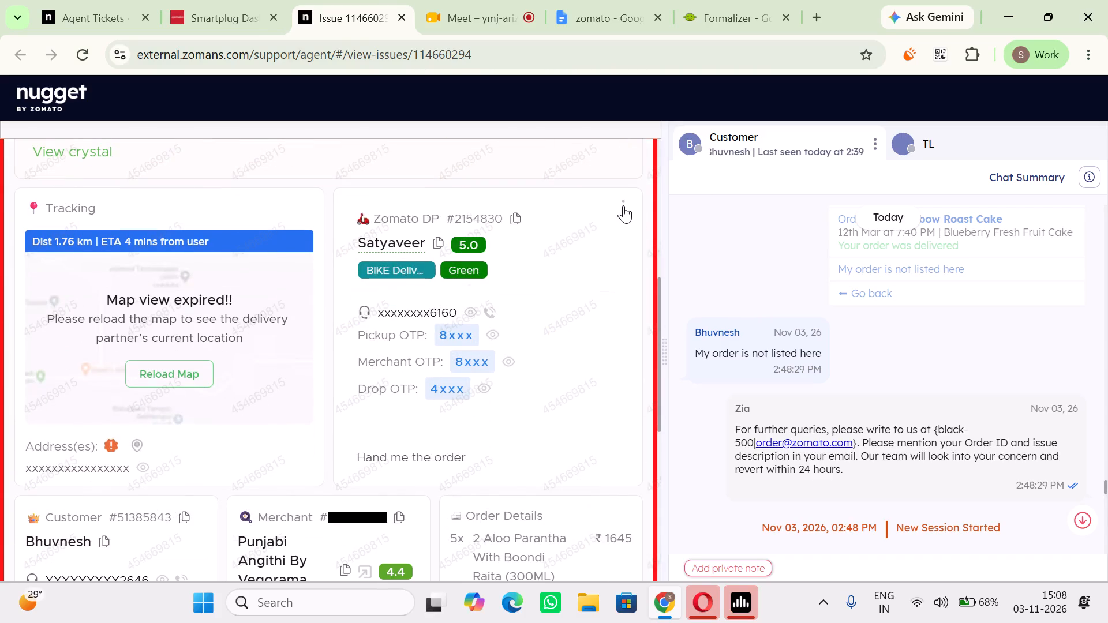
{"action": "left_click", "coordinate": [623, 205]}
{"action": "scroll", "coordinate": [519, 487], "scroll_direction": "down", "scroll_amount": 1}
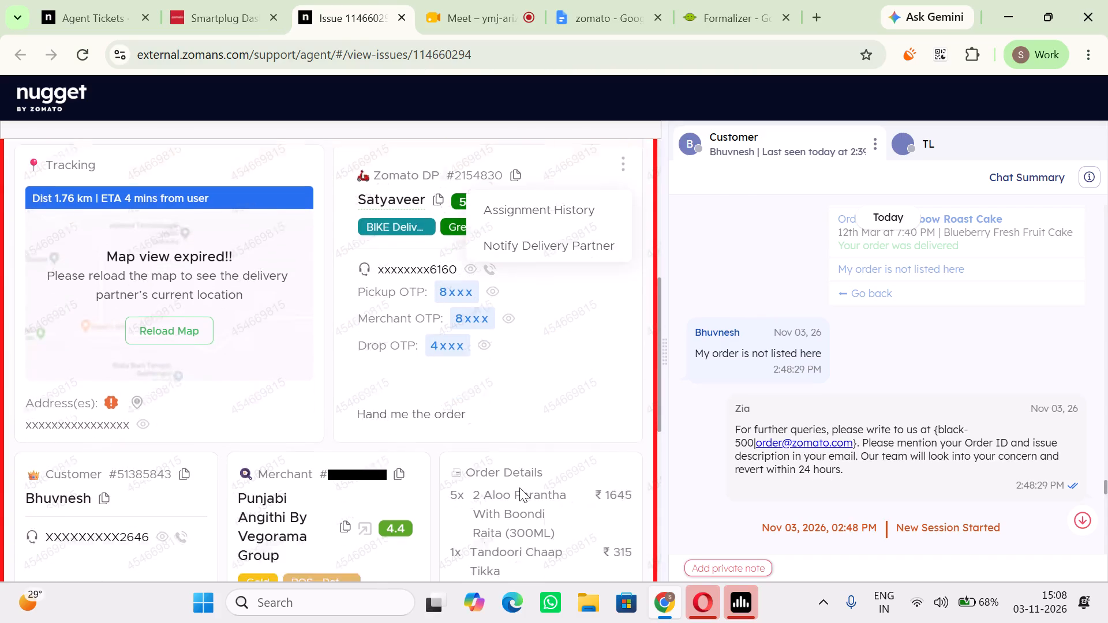
{"action": "scroll", "coordinate": [519, 487], "scroll_direction": "down", "scroll_amount": 2}
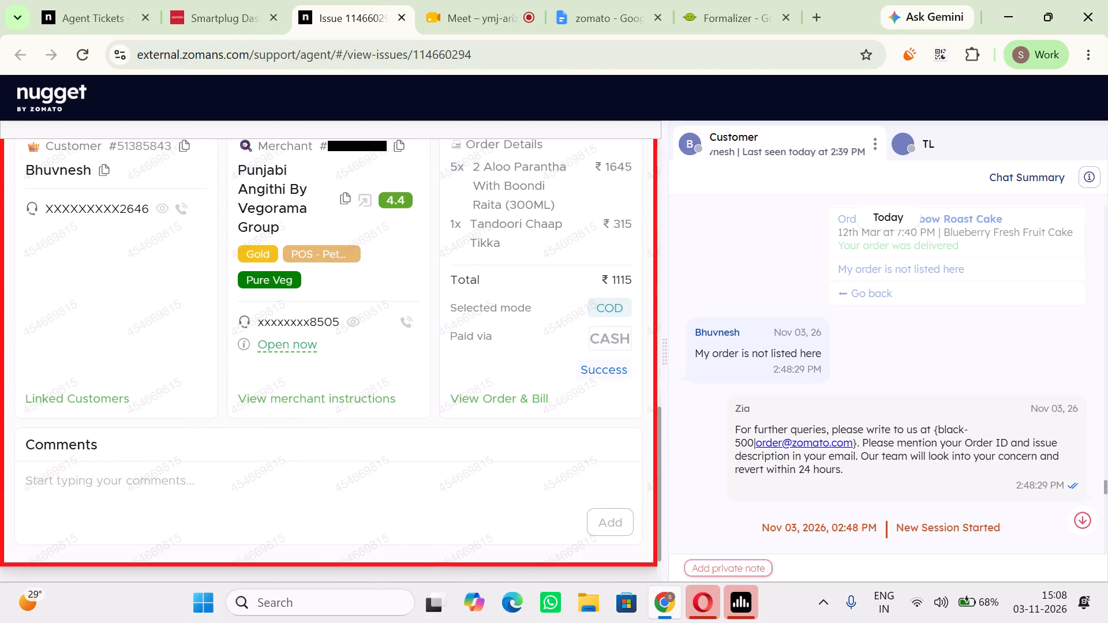
{"action": "scroll", "coordinate": [518, 497], "scroll_direction": "up", "scroll_amount": 6}
{"action": "scroll", "coordinate": [373, 333], "scroll_direction": "up", "scroll_amount": 3}
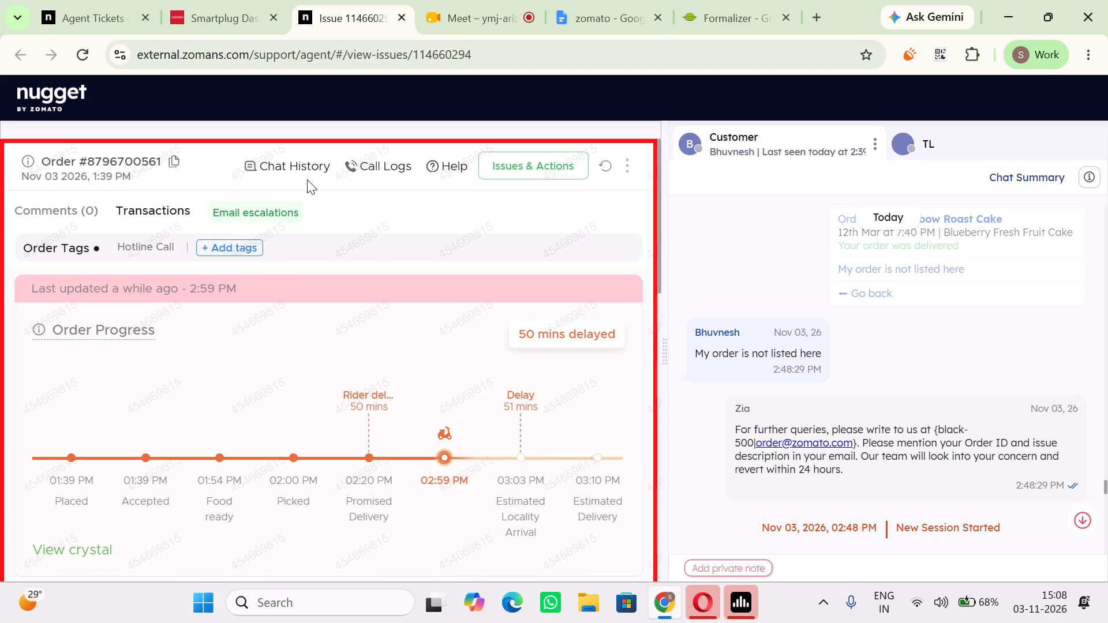
Read the more recent messages in the customer's chat about the order.
{"action": "scroll", "coordinate": [736, 425], "scroll_direction": "down", "scroll_amount": 10}
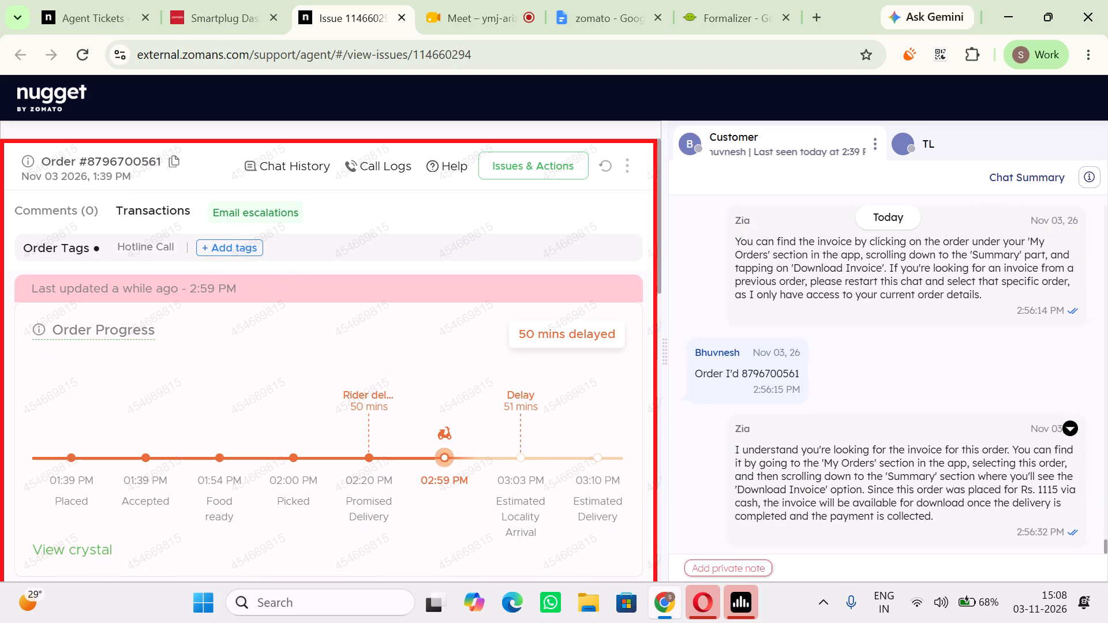
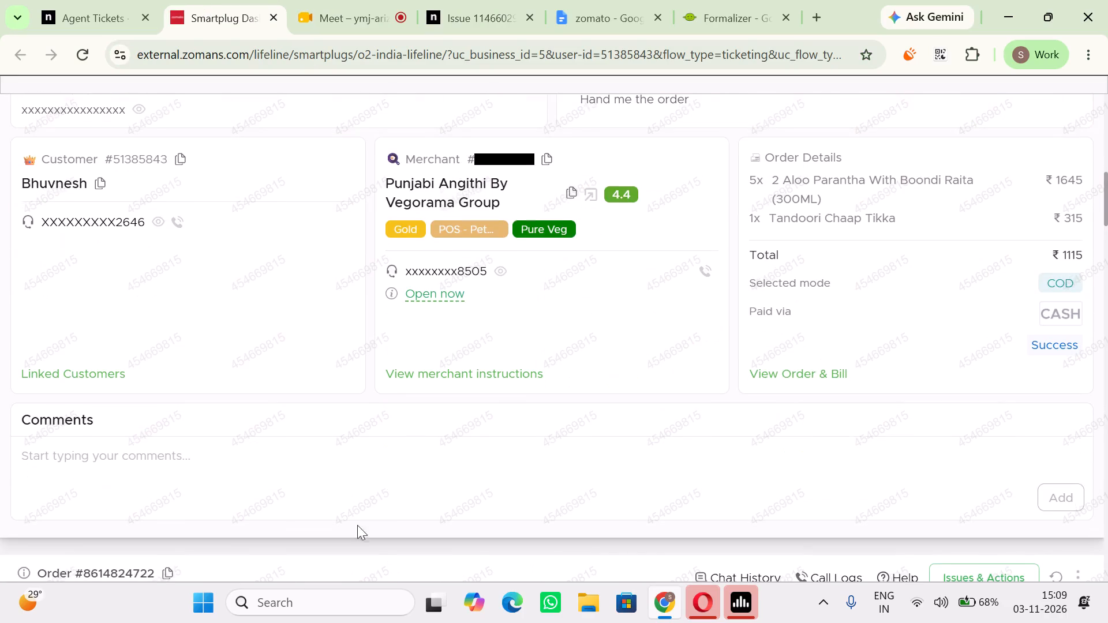
Review the customer's previous order and the delayed order's progress timeline, tracking and delivery partner details.
{"action": "scroll", "coordinate": [518, 390], "scroll_direction": "down", "scroll_amount": 2}
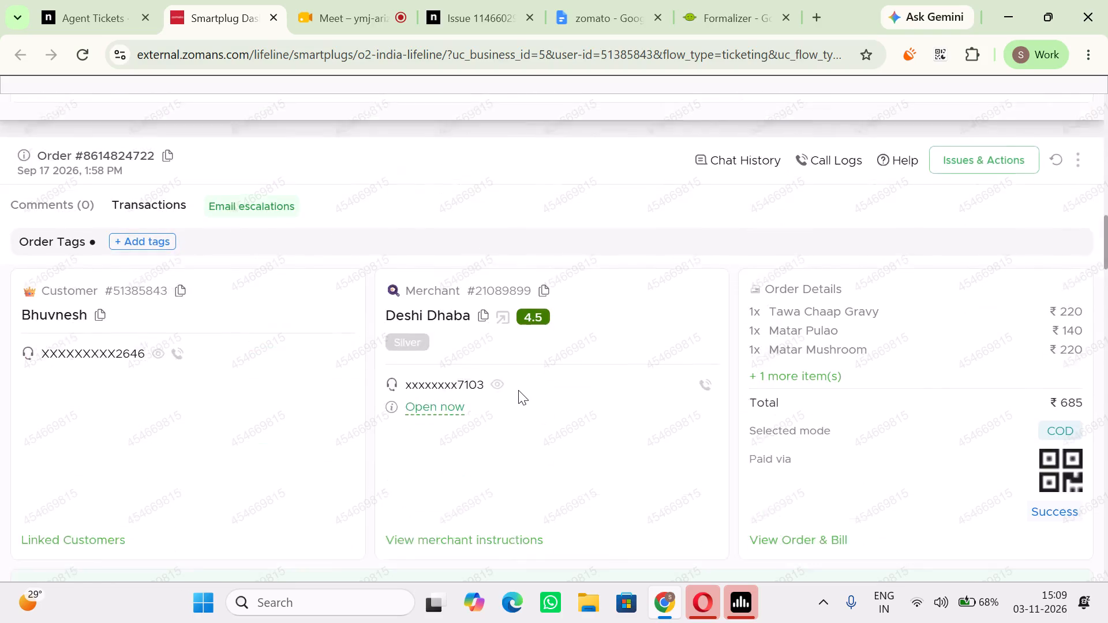
{"action": "scroll", "coordinate": [518, 390], "scroll_direction": "down", "scroll_amount": 1}
{"action": "scroll", "coordinate": [518, 390], "scroll_direction": "up", "scroll_amount": 10}
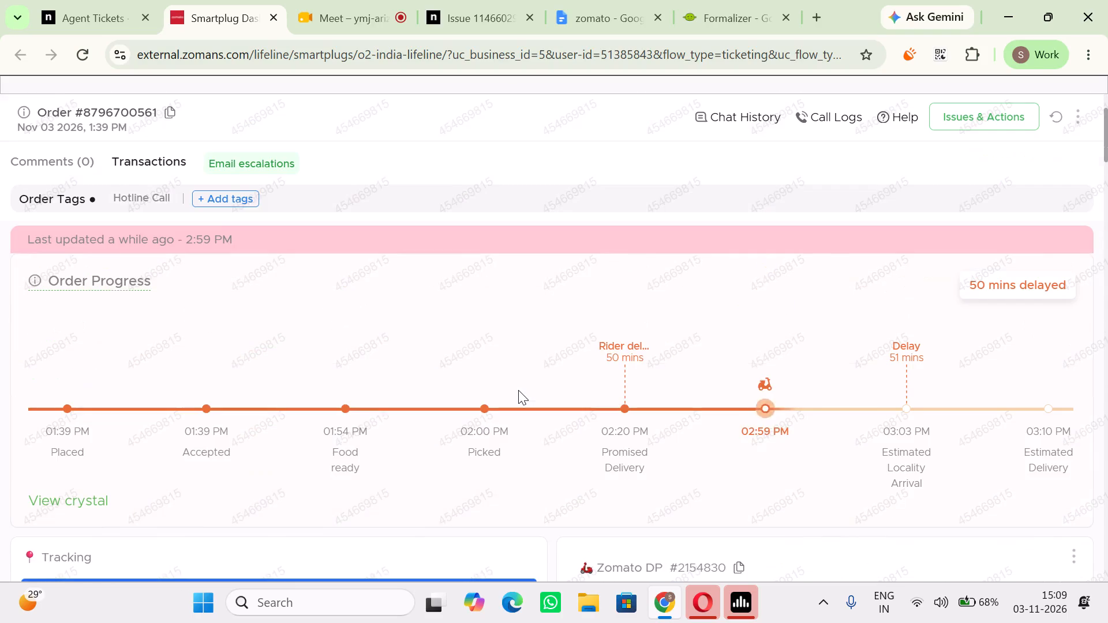
{"action": "scroll", "coordinate": [518, 390], "scroll_direction": "up", "scroll_amount": 3}
{"action": "scroll", "coordinate": [879, 346], "scroll_direction": "down", "scroll_amount": 2}
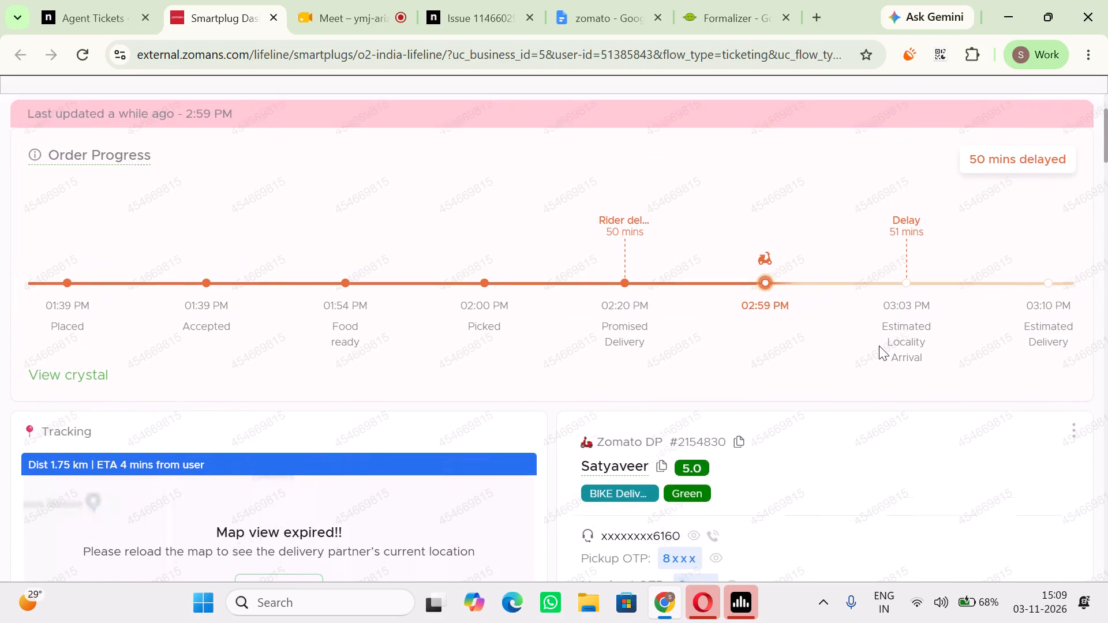
{"action": "scroll", "coordinate": [879, 346], "scroll_direction": "down", "scroll_amount": 1}
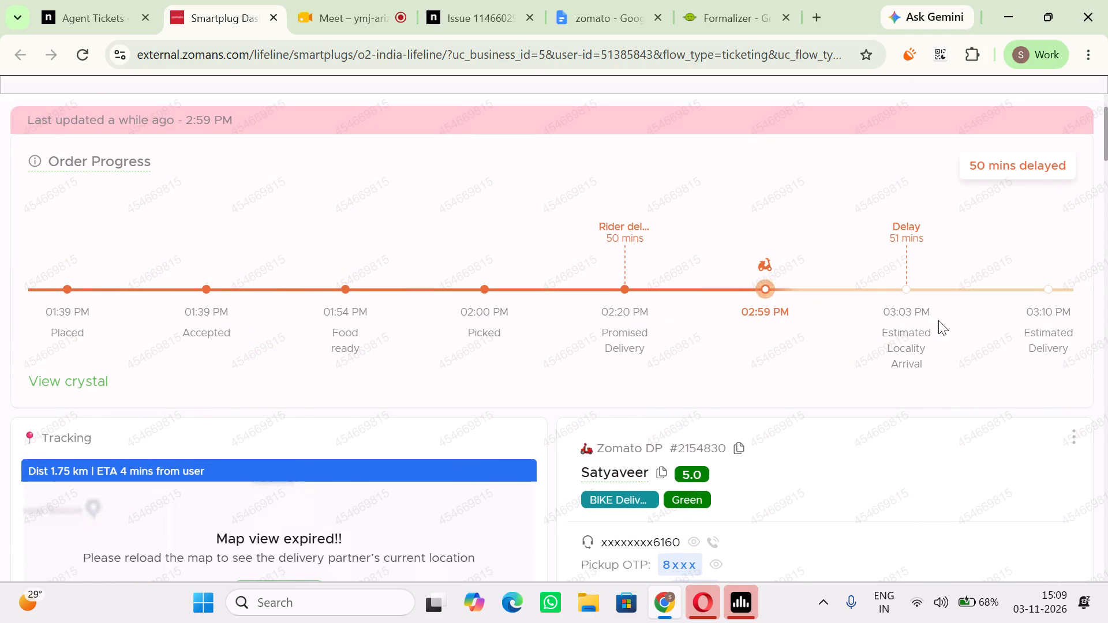
{"action": "scroll", "coordinate": [893, 329], "scroll_direction": "up", "scroll_amount": 1}
{"action": "scroll", "coordinate": [464, 299], "scroll_direction": "up", "scroll_amount": 4}
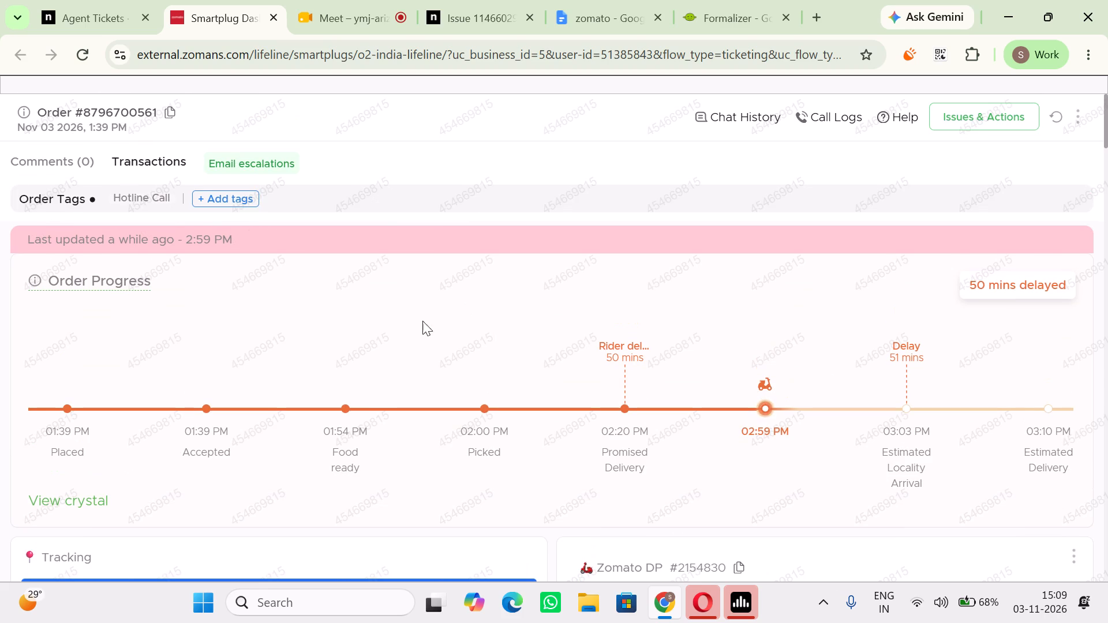
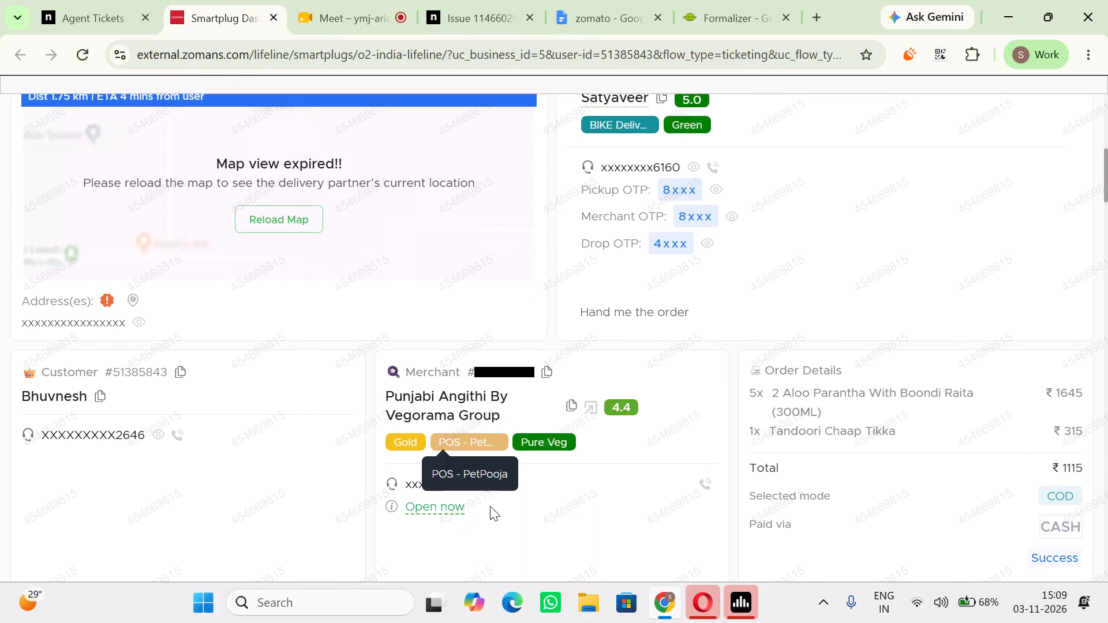
Place a callback call to the delivery partner assigned to the delayed order, confirming the call request.
{"action": "scroll", "coordinate": [492, 489], "scroll_direction": "down", "scroll_amount": 5}
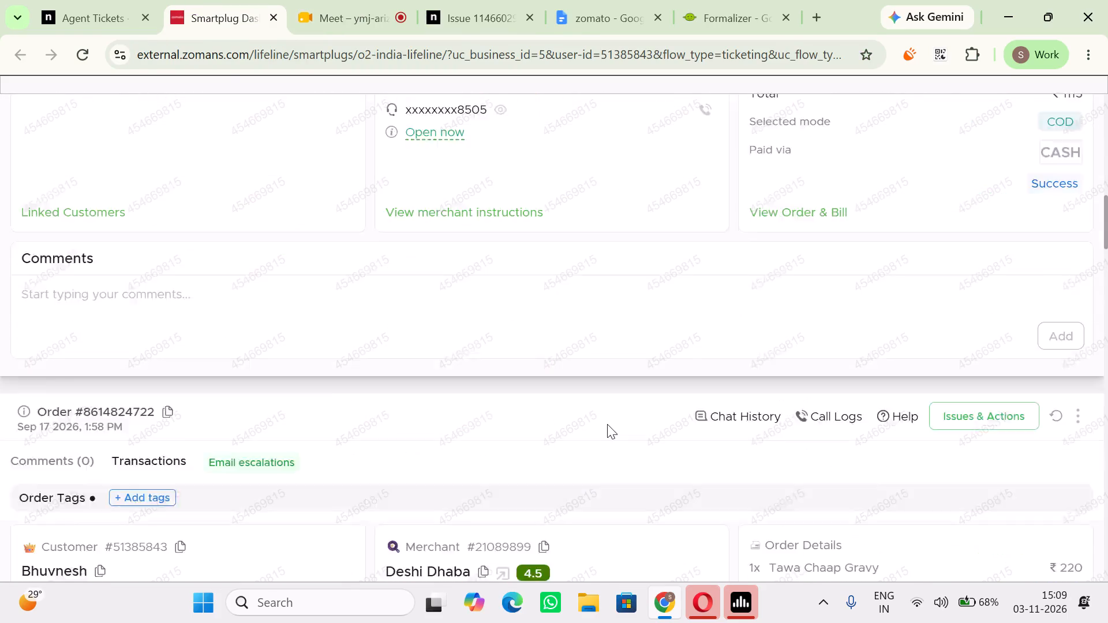
{"action": "scroll", "coordinate": [607, 424], "scroll_direction": "down", "scroll_amount": 1}
{"action": "scroll", "coordinate": [515, 346], "scroll_direction": "up", "scroll_amount": 1}
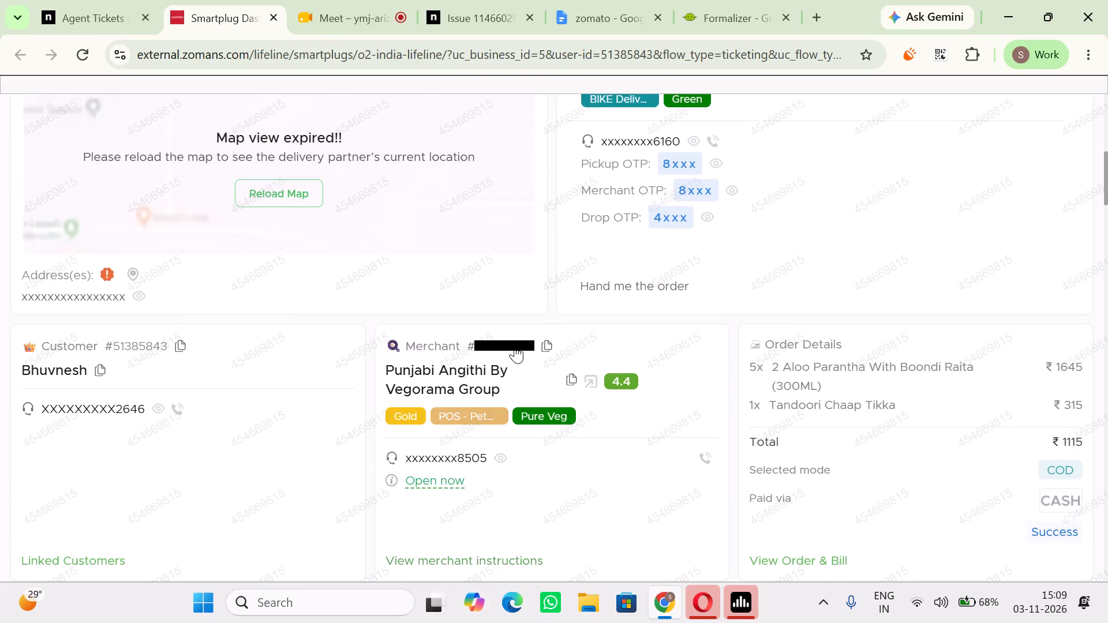
{"action": "scroll", "coordinate": [515, 346], "scroll_direction": "up", "scroll_amount": 1}
{"action": "scroll", "coordinate": [694, 386], "scroll_direction": "up", "scroll_amount": 2}
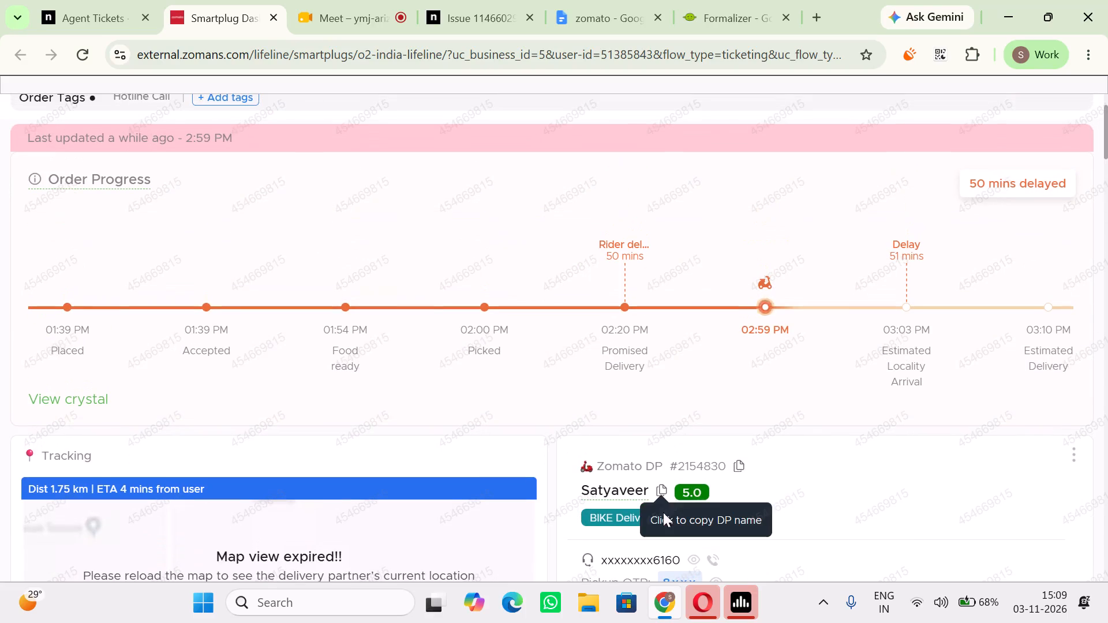
{"action": "scroll", "coordinate": [647, 508], "scroll_direction": "down", "scroll_amount": 1}
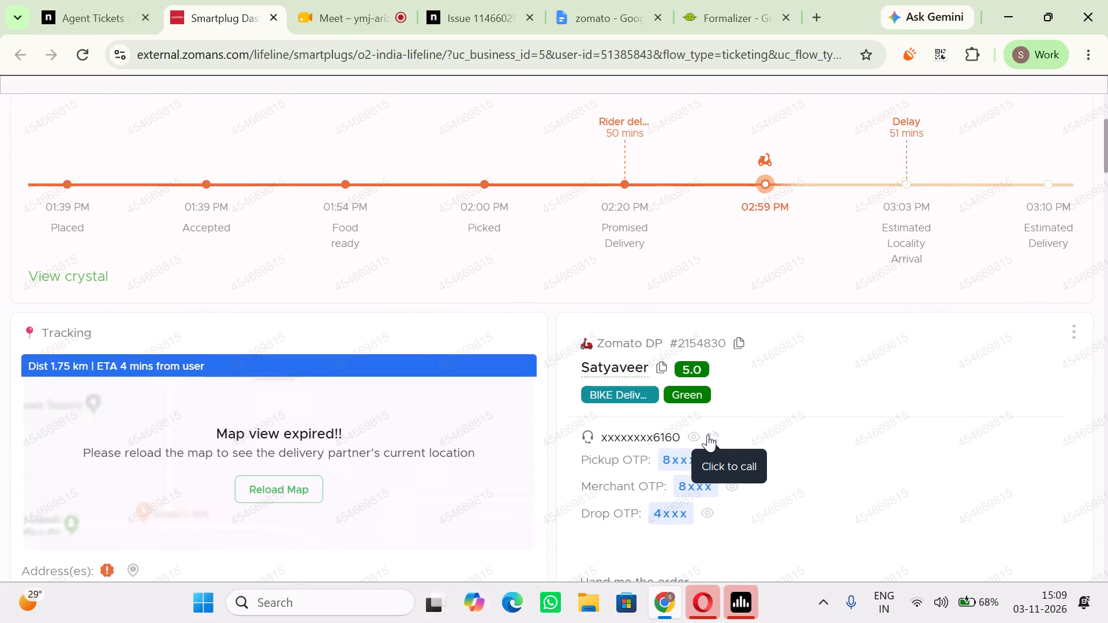
{"action": "left_click", "coordinate": [708, 436]}
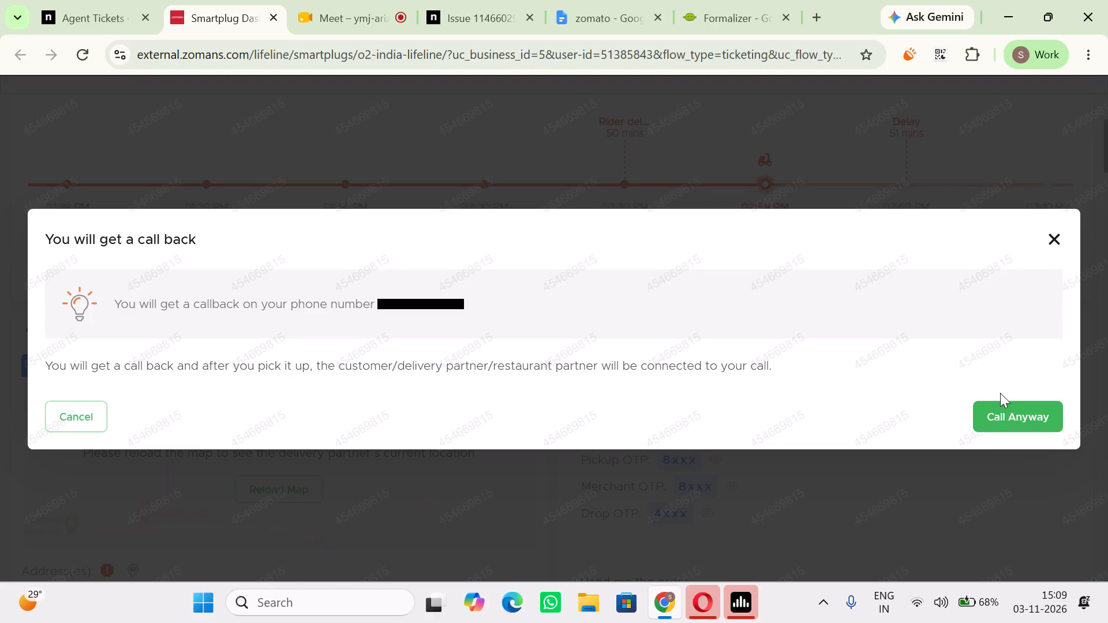
{"action": "left_click", "coordinate": [1012, 400]}
{"action": "left_click", "coordinate": [1015, 411]}
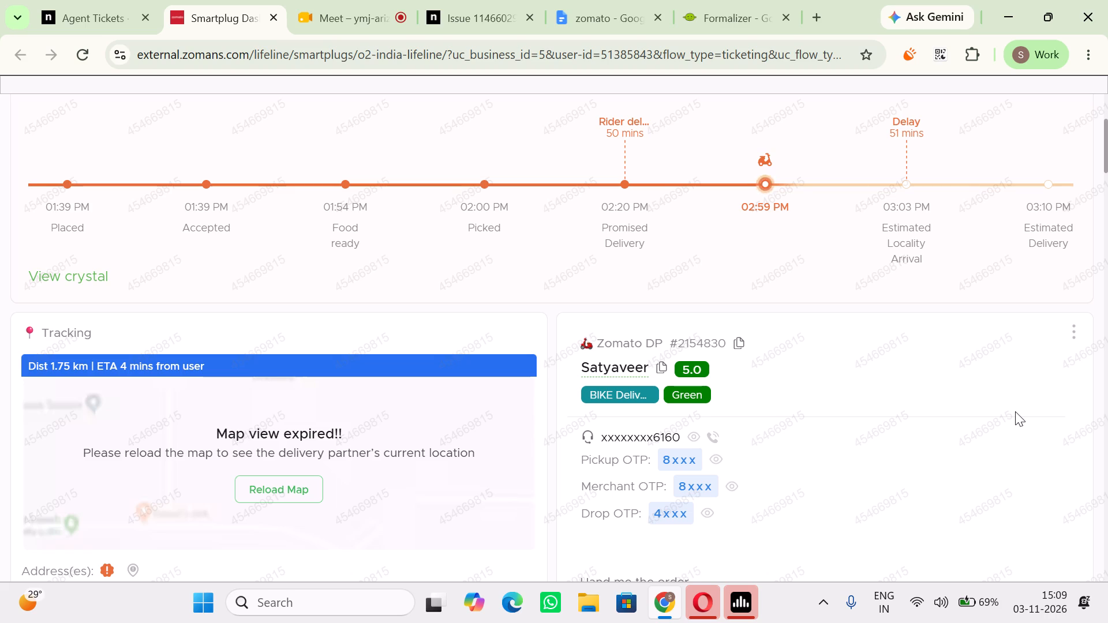
Reload the order dashboard to refresh the delayed order's progress information.
{"action": "scroll", "coordinate": [731, 204], "scroll_direction": "up", "scroll_amount": 3}
{"action": "scroll", "coordinate": [587, 342], "scroll_direction": "up", "scroll_amount": 1}
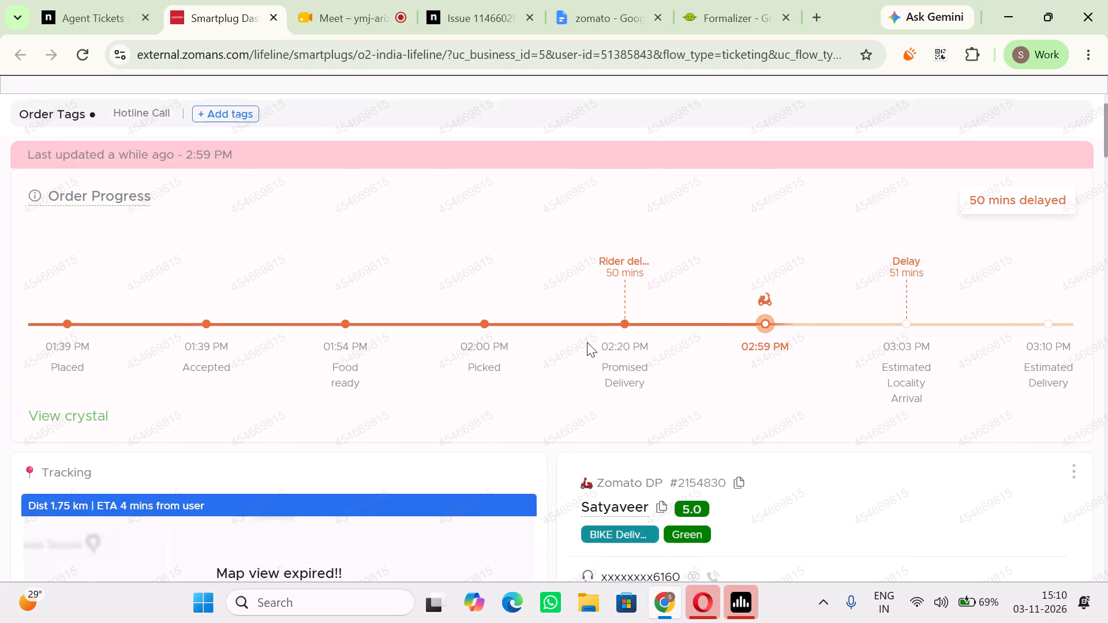
{"action": "scroll", "coordinate": [587, 342], "scroll_direction": "up", "scroll_amount": 1}
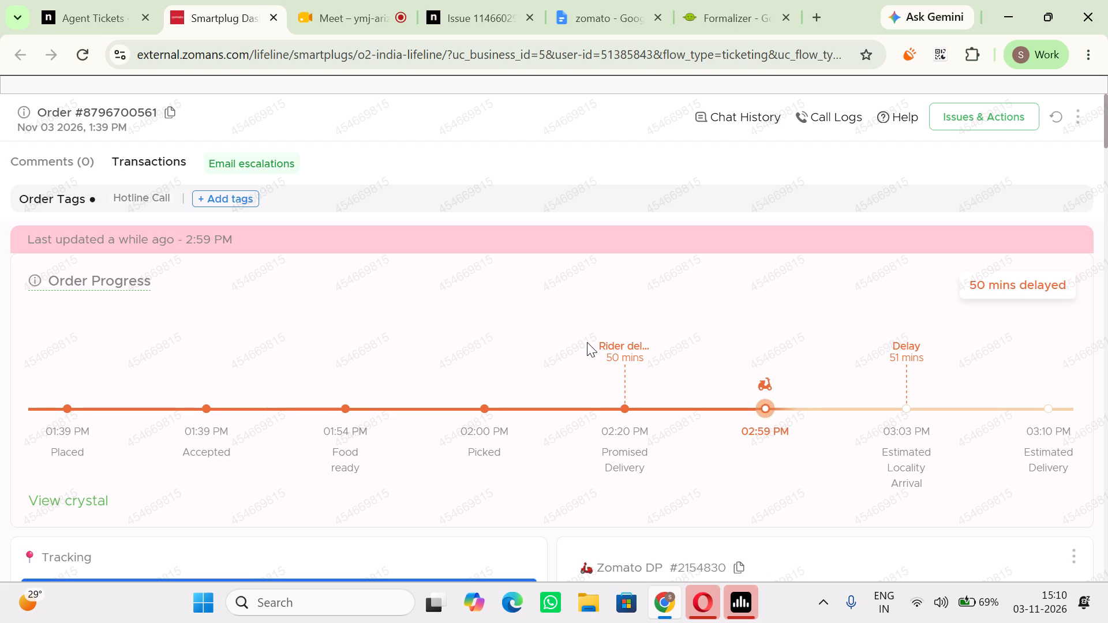
{"action": "scroll", "coordinate": [663, 385], "scroll_direction": "down", "scroll_amount": 1}
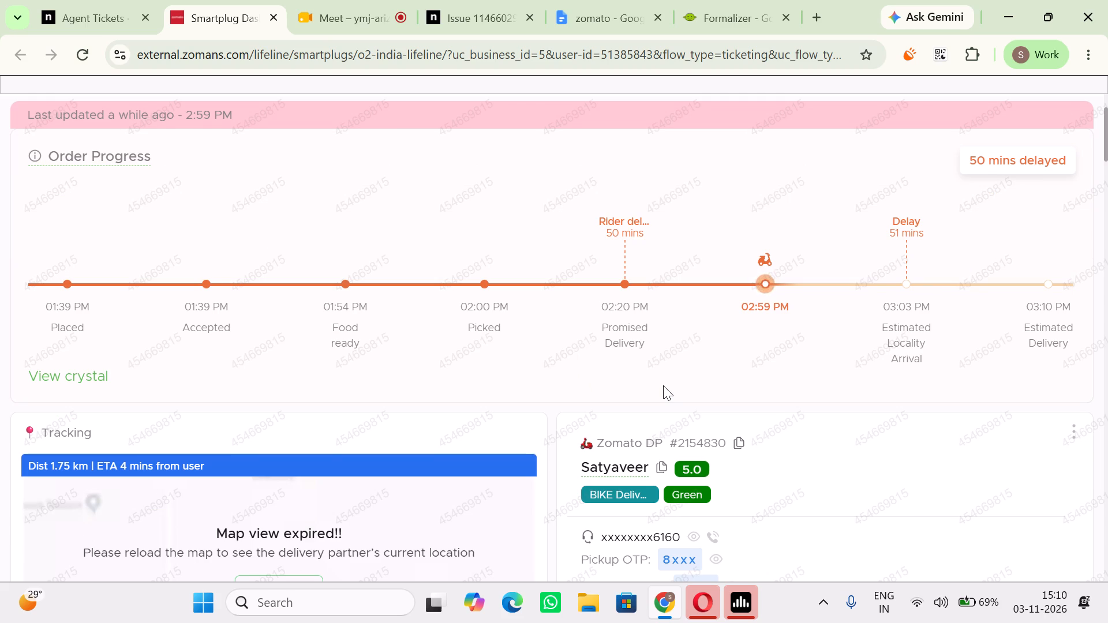
{"action": "scroll", "coordinate": [663, 385], "scroll_direction": "up", "scroll_amount": 4}
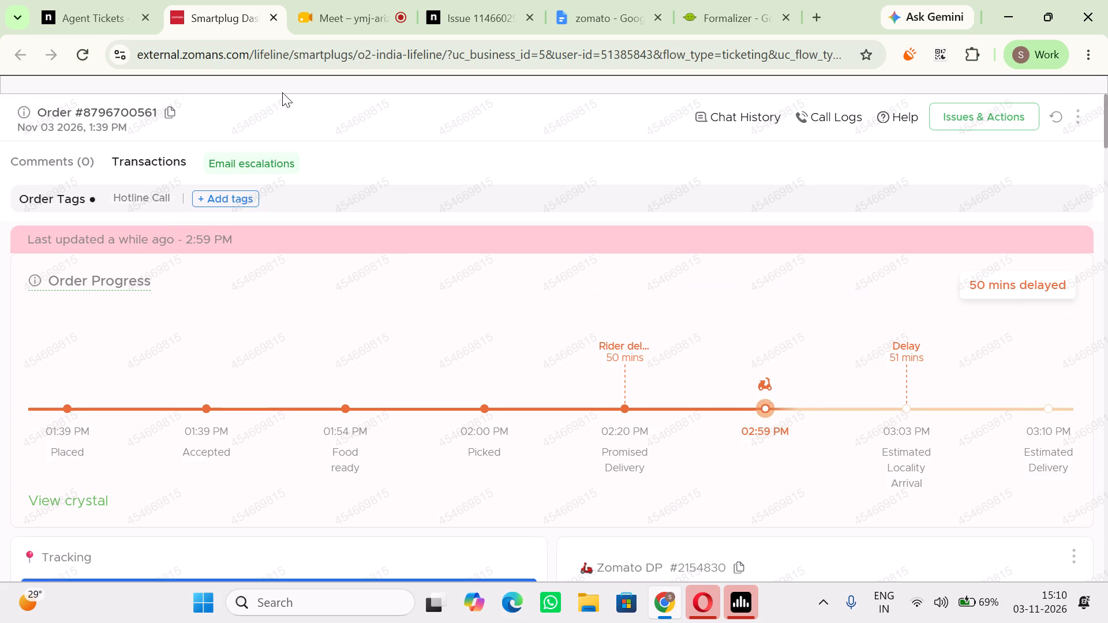
{"action": "left_click", "coordinate": [90, 57]}
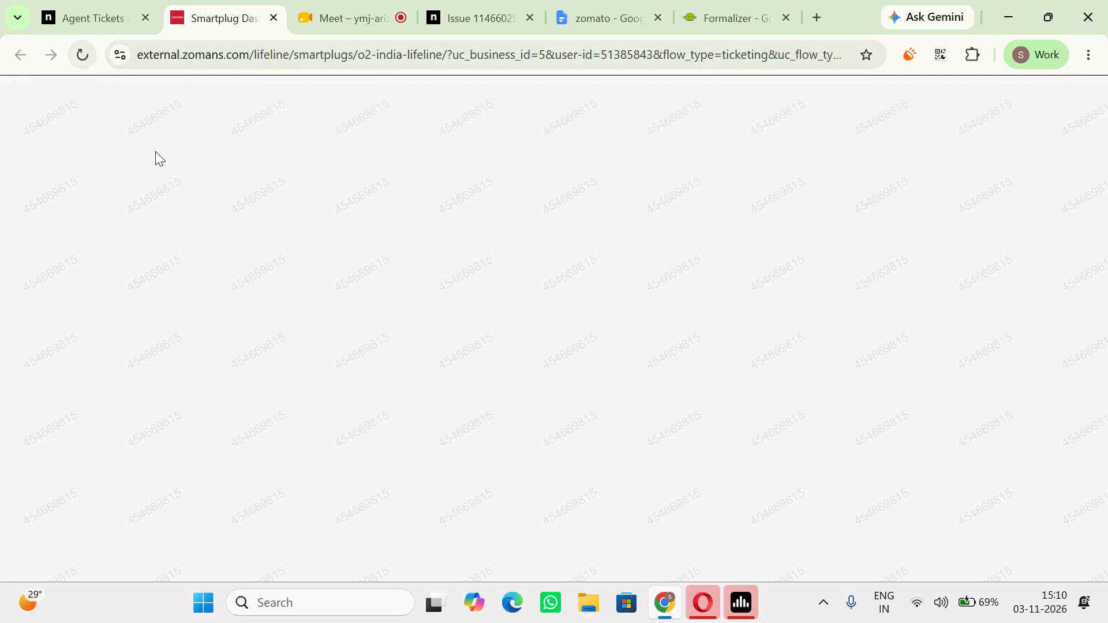
Examine the refreshed order's customer, merchant and order details, progress timeline and delivery status.
{"action": "scroll", "coordinate": [231, 249], "scroll_direction": "up", "scroll_amount": 3}
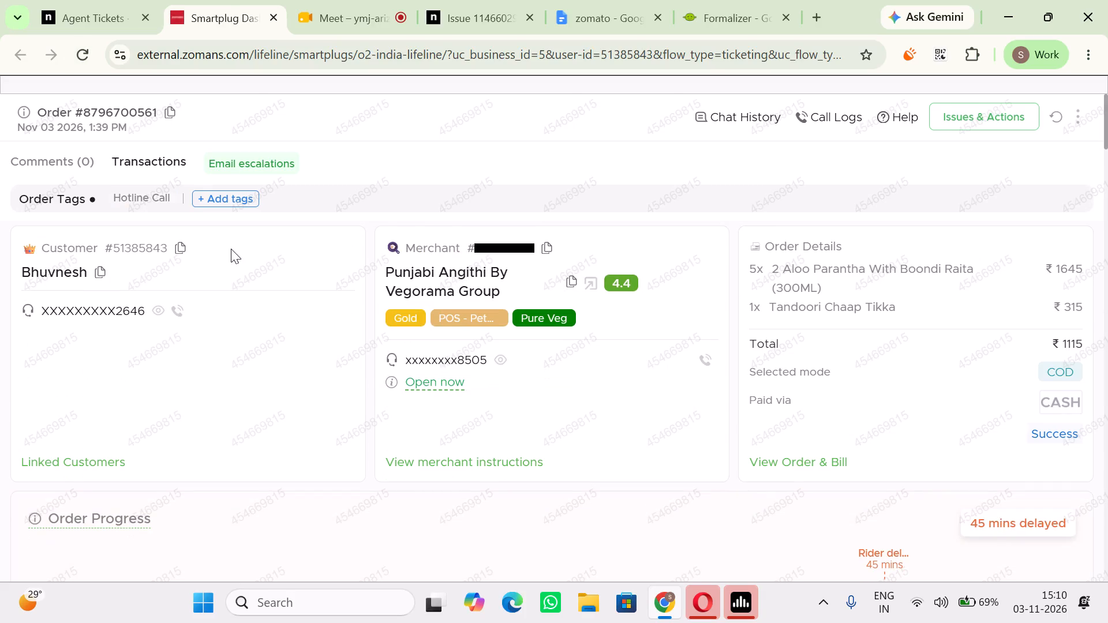
{"action": "scroll", "coordinate": [470, 348], "scroll_direction": "down", "scroll_amount": 3}
{"action": "scroll", "coordinate": [377, 456], "scroll_direction": "down", "scroll_amount": 2}
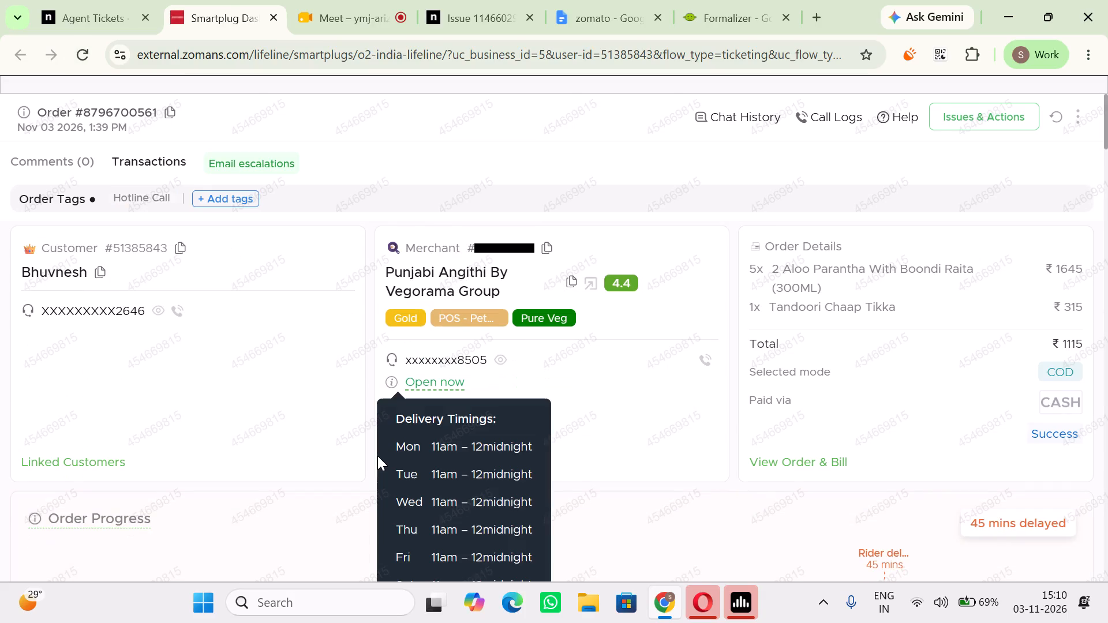
{"action": "scroll", "coordinate": [403, 421], "scroll_direction": "down", "scroll_amount": 6}
{"action": "scroll", "coordinate": [403, 421], "scroll_direction": "up", "scroll_amount": 3}
{"action": "scroll", "coordinate": [942, 504], "scroll_direction": "up", "scroll_amount": 1}
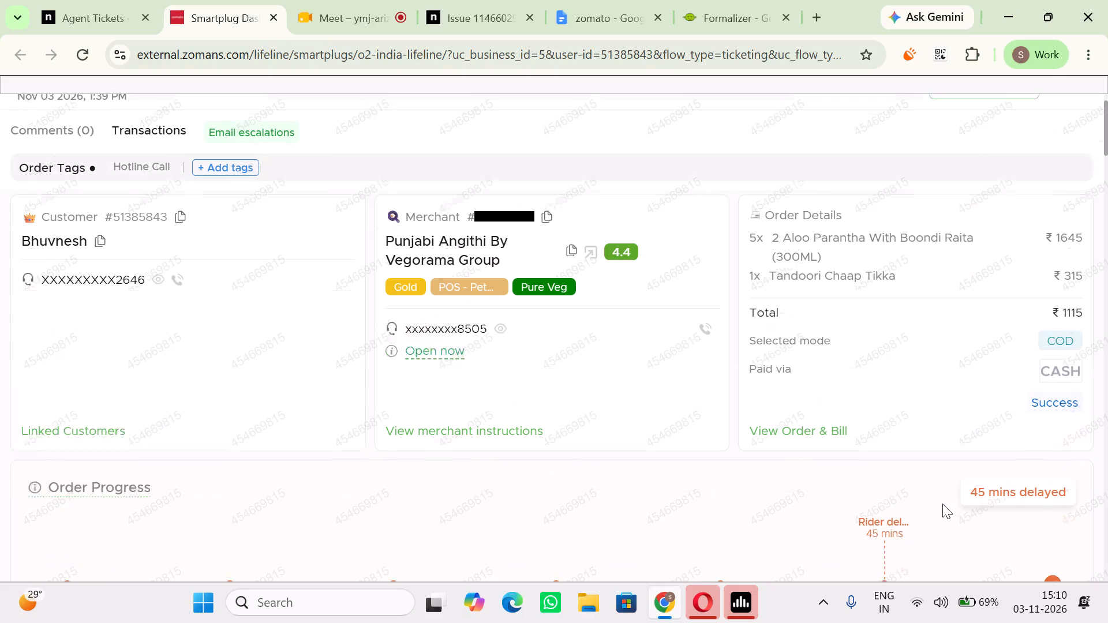
{"action": "scroll", "coordinate": [942, 504], "scroll_direction": "up", "scroll_amount": 1}
{"action": "scroll", "coordinate": [760, 438], "scroll_direction": "down", "scroll_amount": 1}
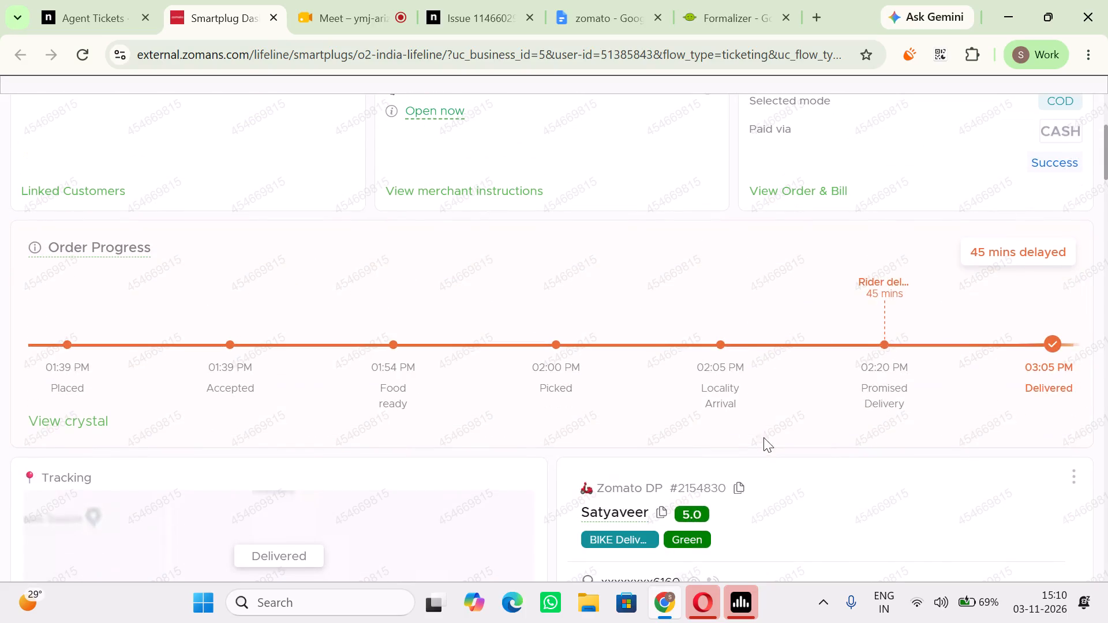
{"action": "scroll", "coordinate": [1022, 380], "scroll_direction": "up", "scroll_amount": 3}
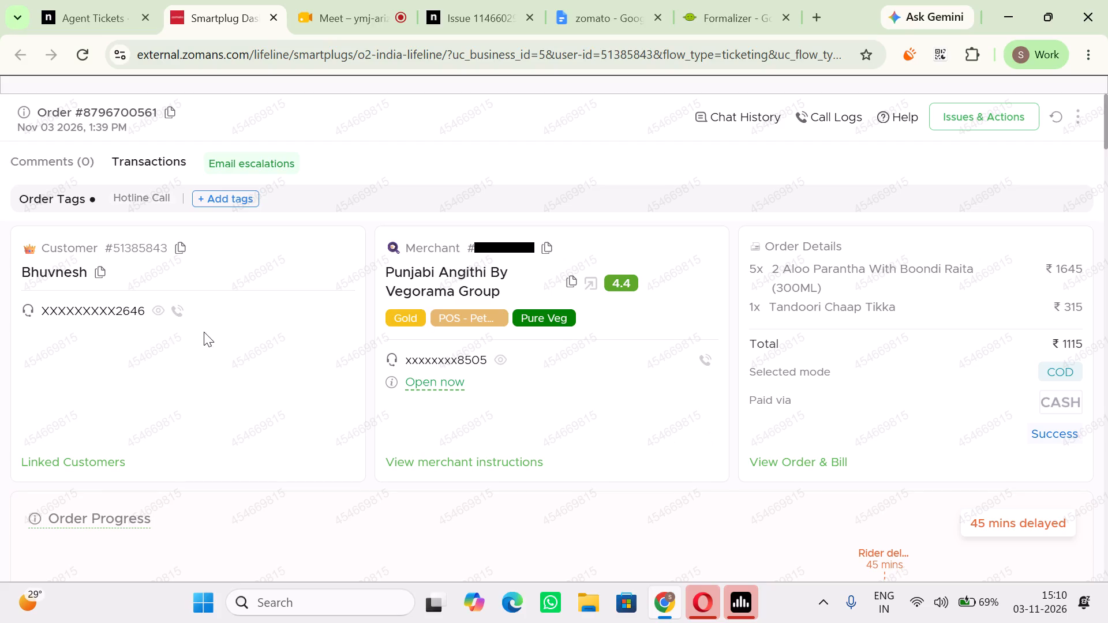
Start a callback call to the customer of the delayed order.
{"action": "left_click", "coordinate": [174, 308]}
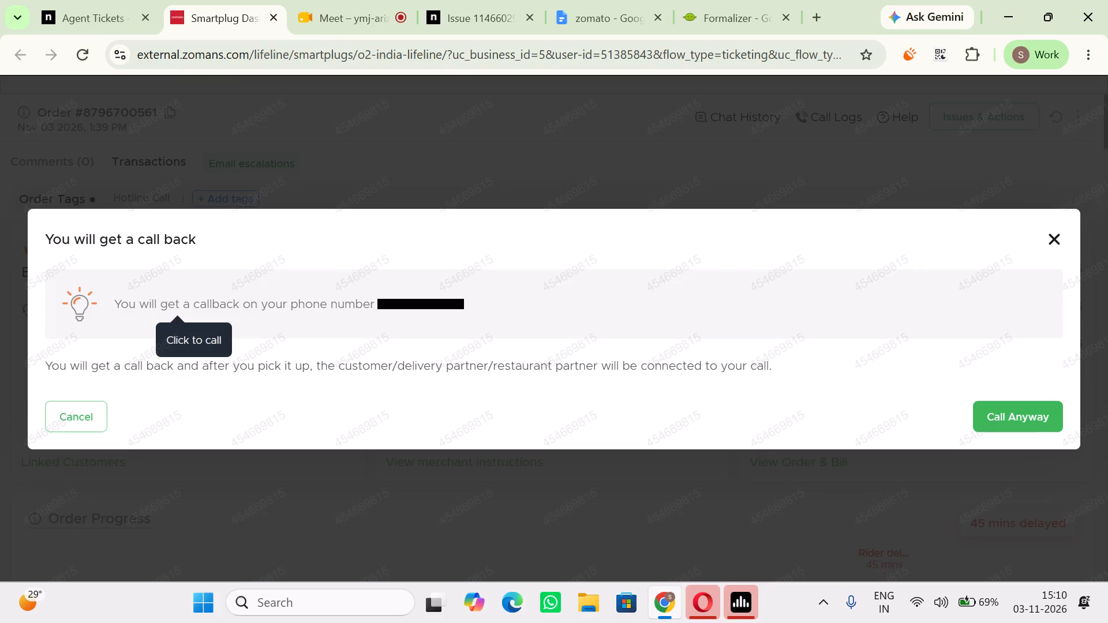
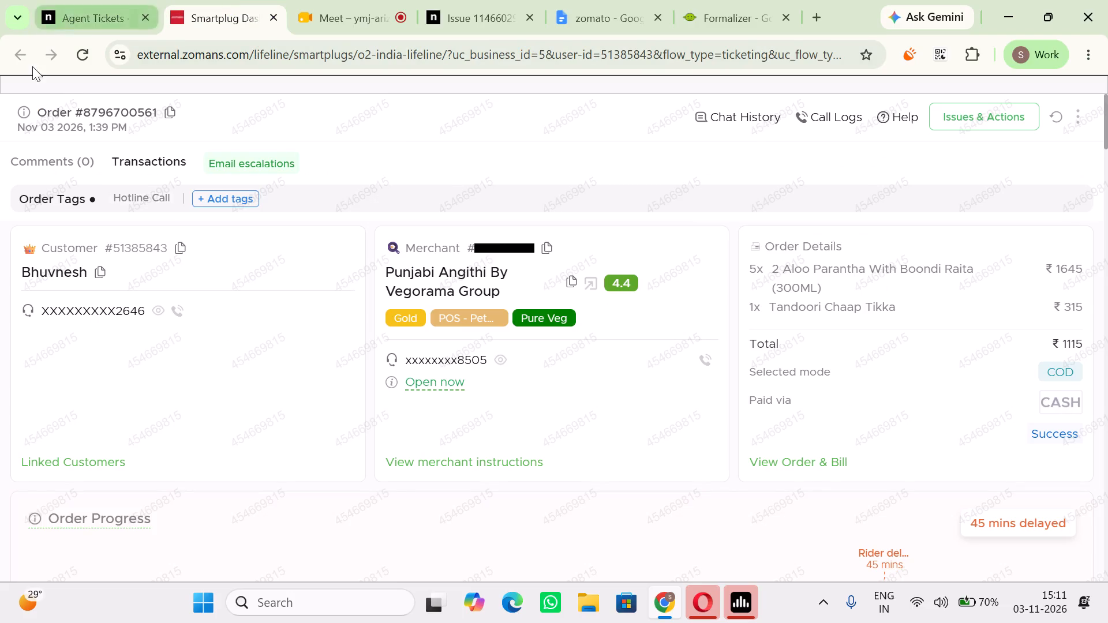
Copy the delayed order's number from the order dashboard into the hotline ticket's O2 Order ID property.
{"action": "left_click", "coordinate": [171, 116]}
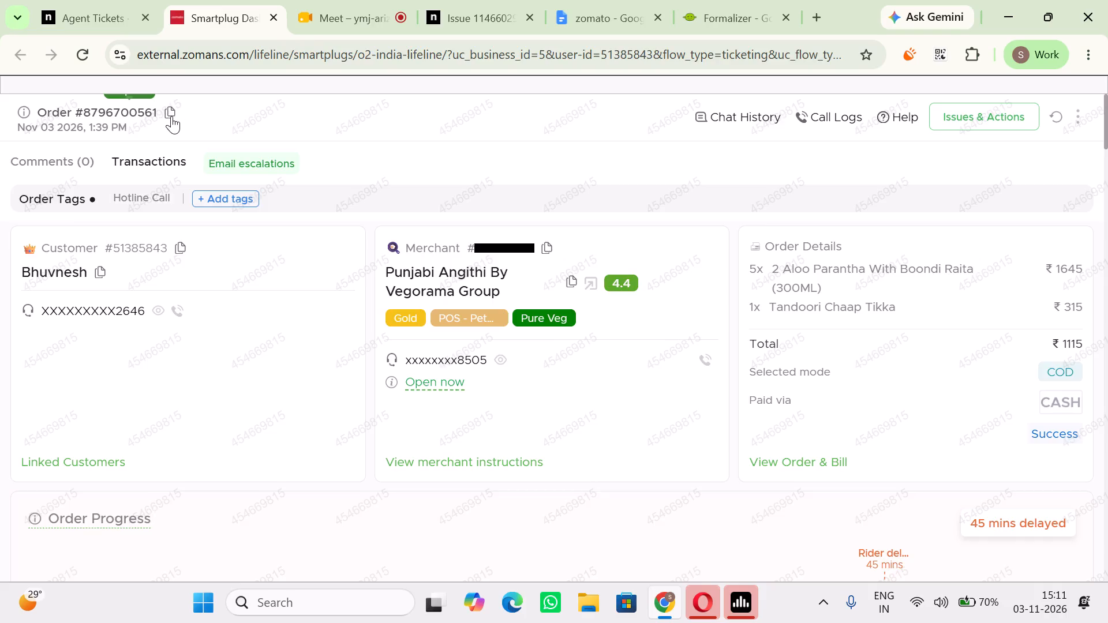
{"action": "left_click", "coordinate": [118, 0]}
{"action": "scroll", "coordinate": [372, 287], "scroll_direction": "up", "scroll_amount": 3}
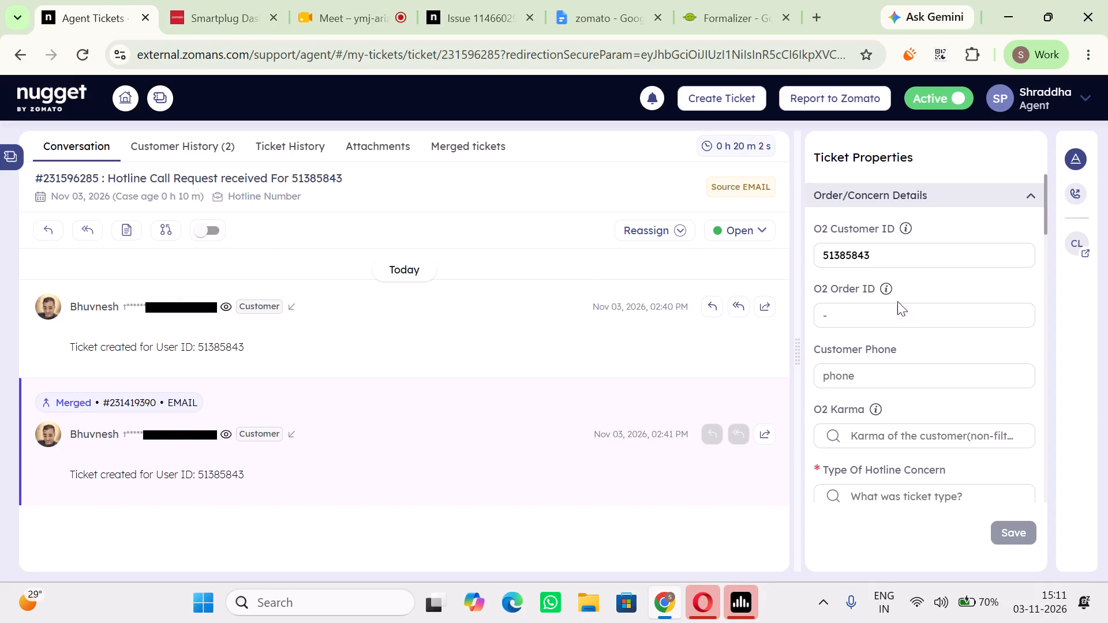
{"action": "left_click", "coordinate": [869, 321]}
{"action": "key", "text": "ctrl+v"}
Look up the customer's tier in the dashboard's customer overview and set the ticket's O2 Karma to Silver.
{"action": "scroll", "coordinate": [896, 372], "scroll_direction": "down", "scroll_amount": 1}
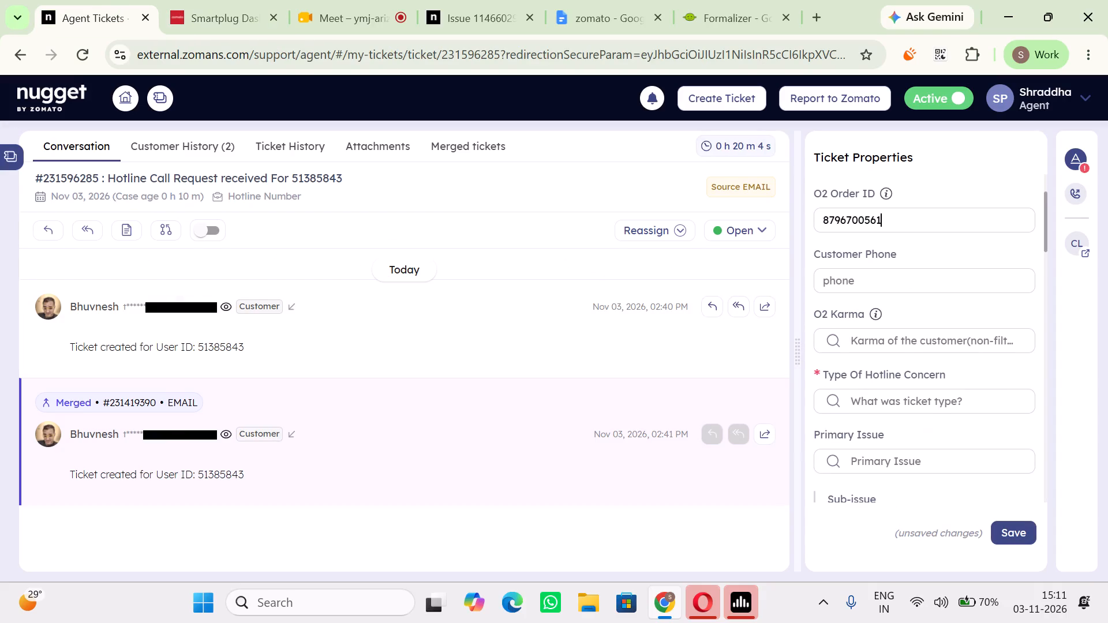
{"action": "left_click", "coordinate": [899, 352]}
{"action": "left_click", "coordinate": [185, 0]}
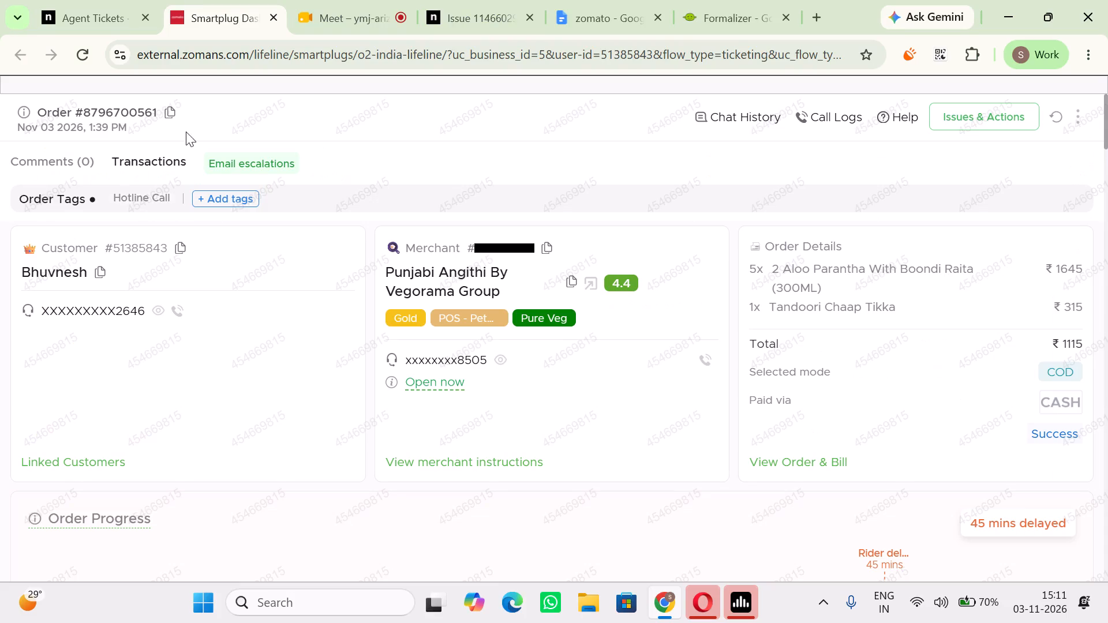
{"action": "left_click", "coordinate": [75, 273]}
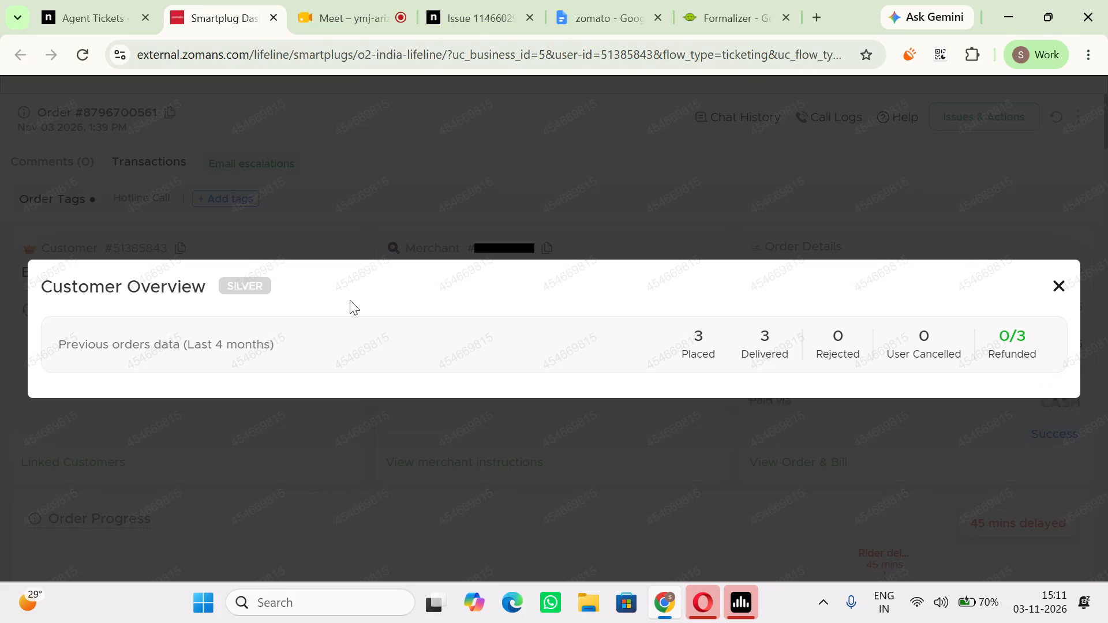
{"action": "double_click", "coordinate": [240, 283]}
{"action": "key", "text": "ctrl+c"}
{"action": "left_click", "coordinate": [160, 0]}
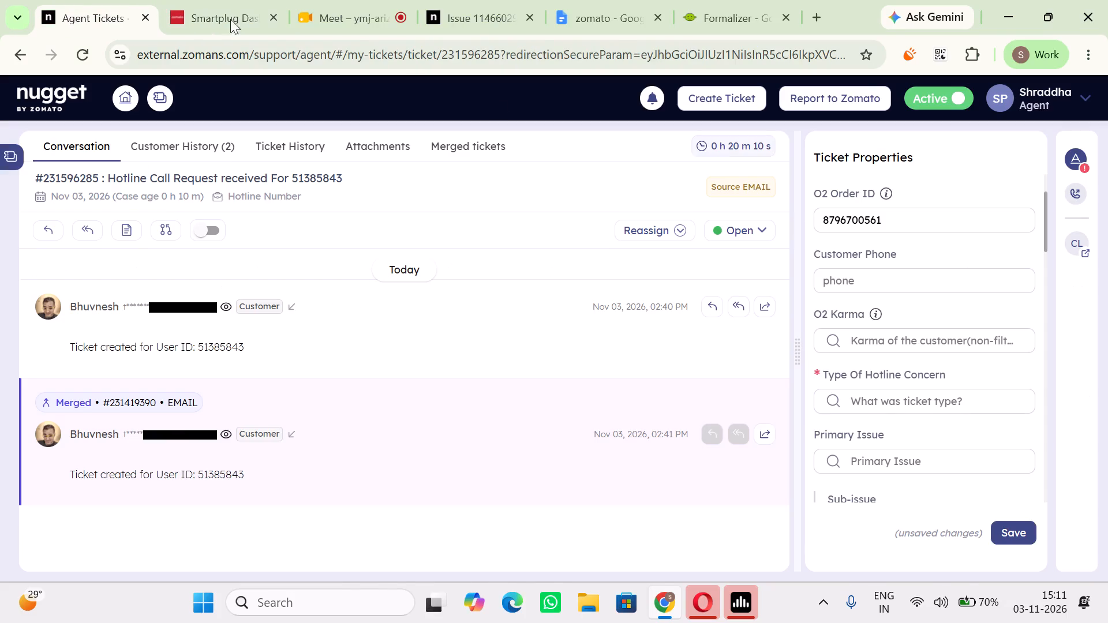
{"action": "left_click", "coordinate": [899, 343]}
{"action": "key", "text": "ctrl+v"}
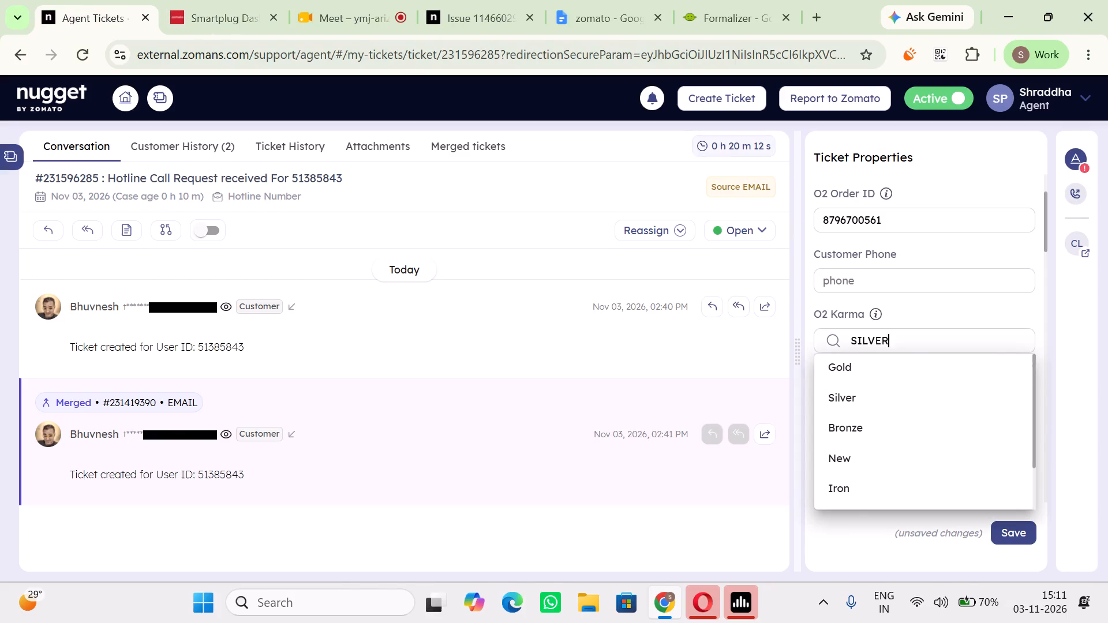
{"action": "left_click", "coordinate": [849, 375]}
Set the ticket's Type Of Hotline Concern to Workable.
{"action": "left_click", "coordinate": [900, 403]}
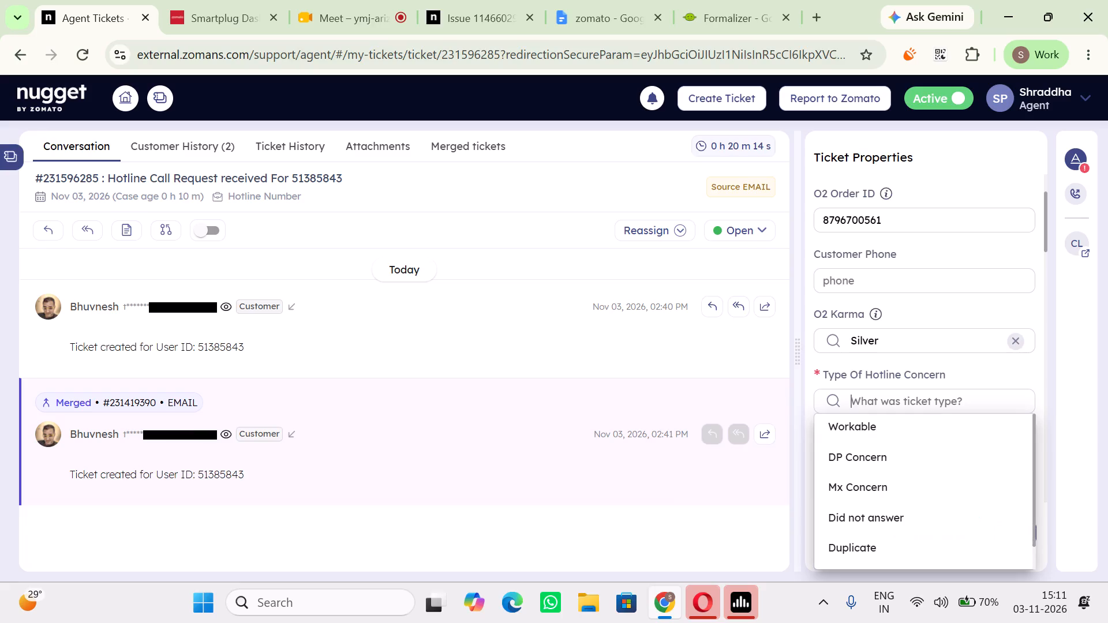
{"action": "left_click", "coordinate": [871, 426]}
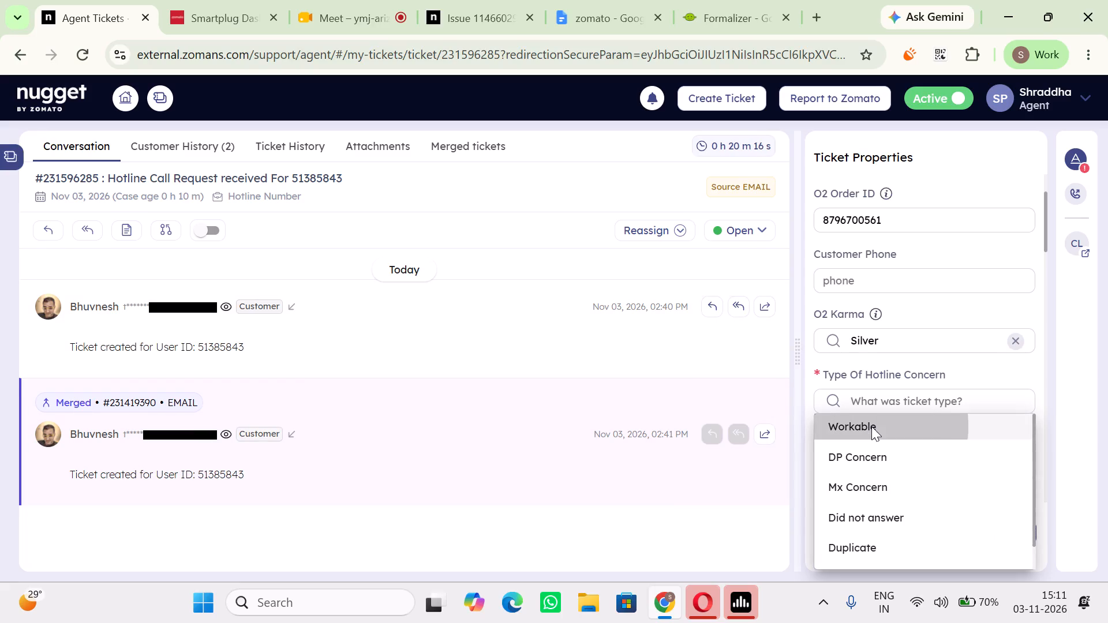
Look for the ticket's Primary Issue, filtering the options by "inv", clearing the filter and browsing the full list.
{"action": "scroll", "coordinate": [940, 444], "scroll_direction": "down", "scroll_amount": 1}
{"action": "left_click", "coordinate": [889, 370]}
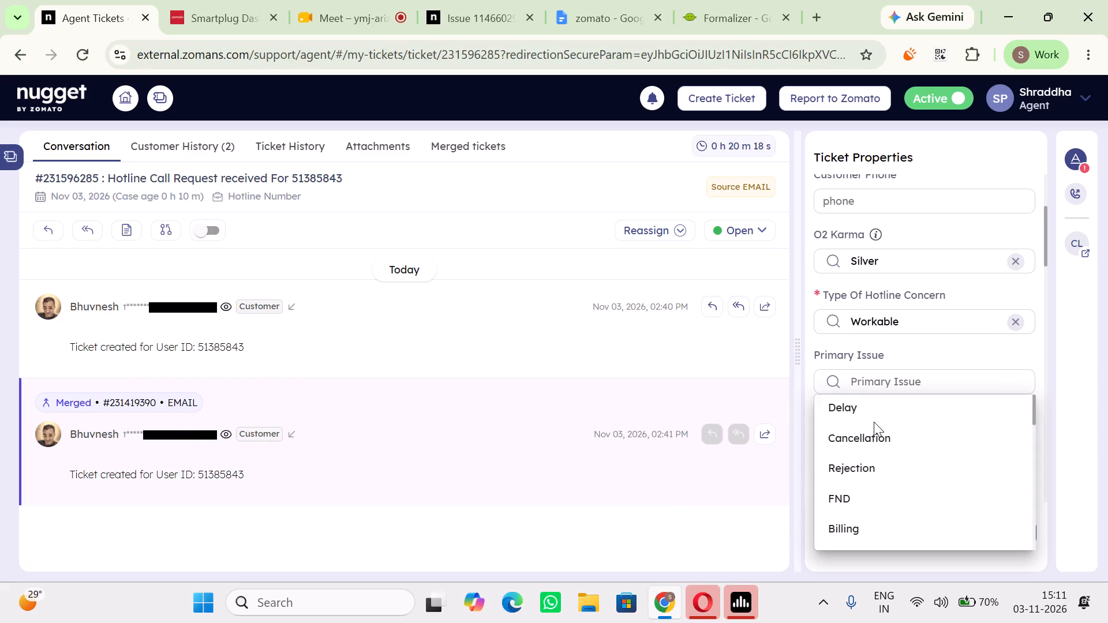
{"action": "type", "text": "in"}
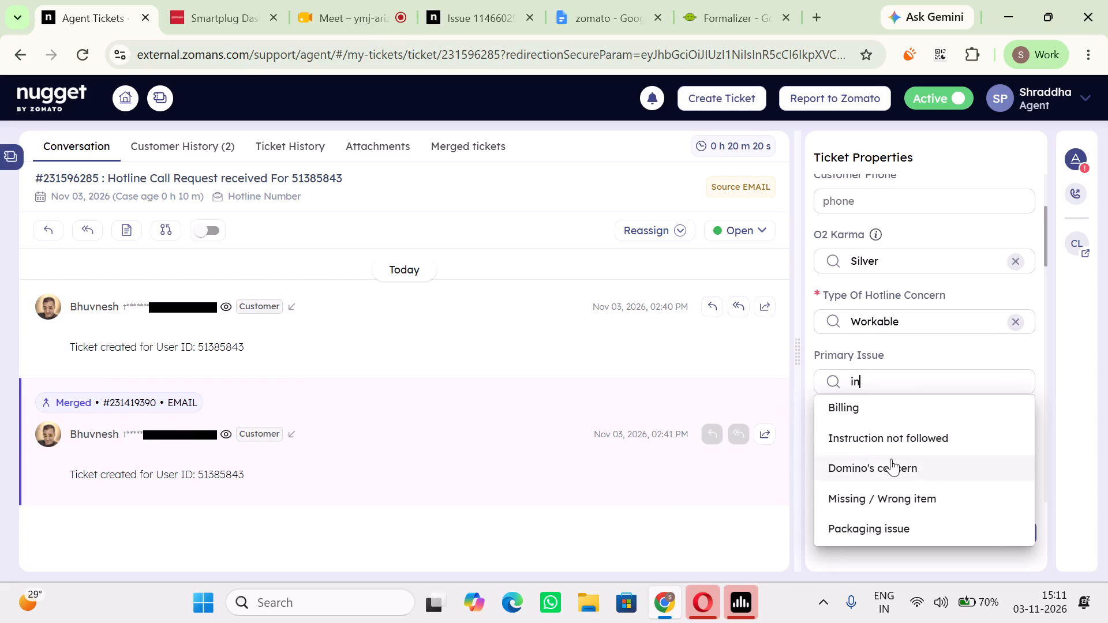
{"action": "key", "text": "v"}
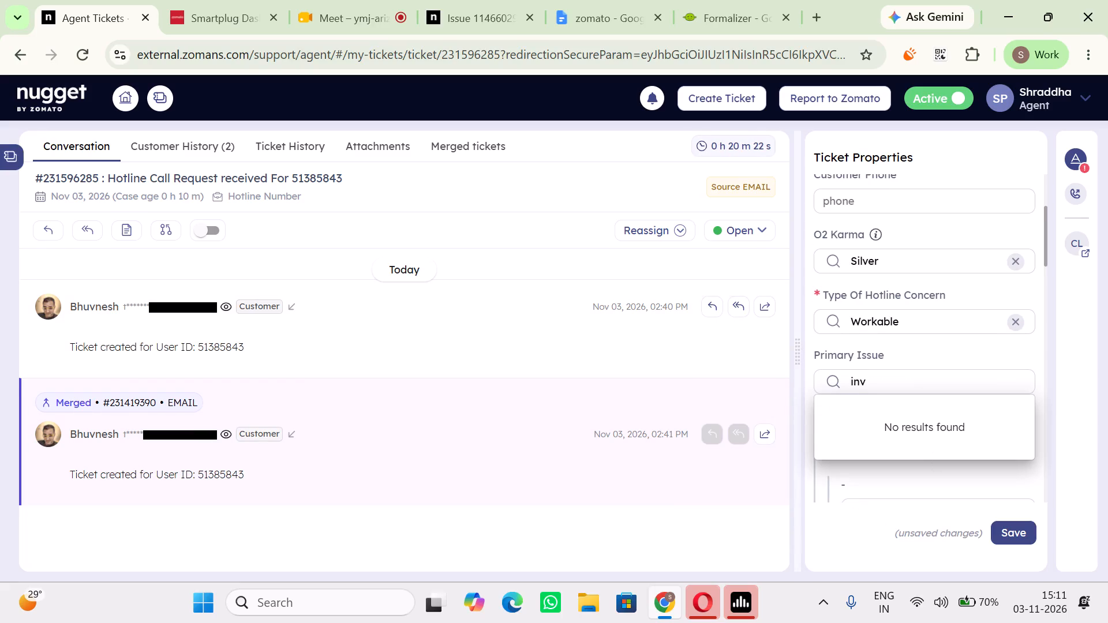
{"action": "triple_click", "coordinate": [891, 370]}
{"action": "left_click", "coordinate": [891, 370]}
{"action": "key", "text": "BackSpace"}
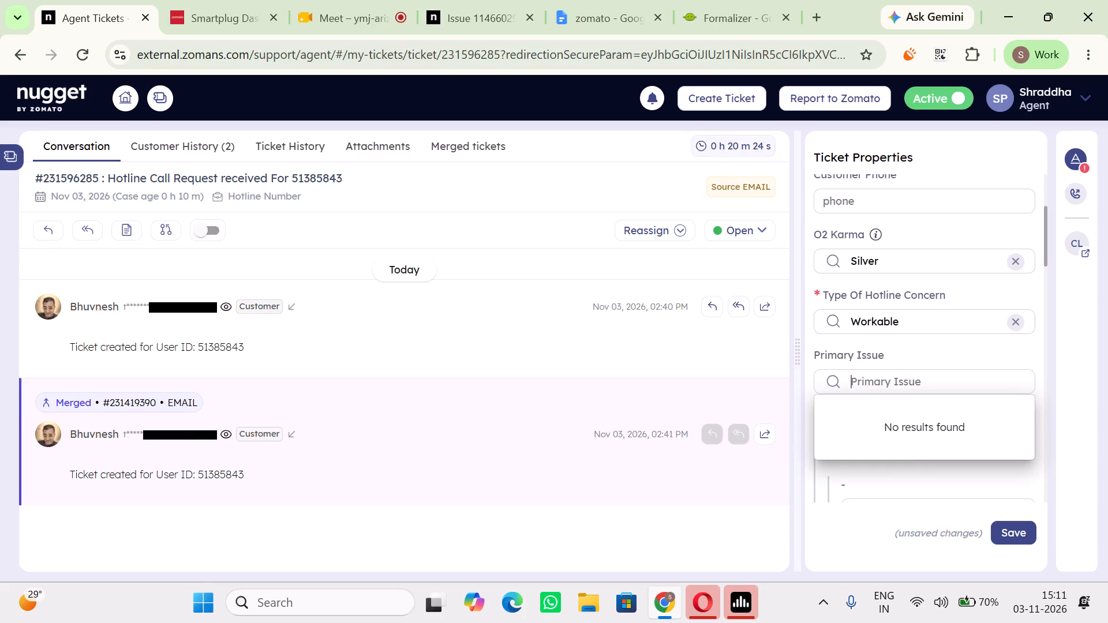
{"action": "scroll", "coordinate": [862, 423], "scroll_direction": "down", "scroll_amount": 2}
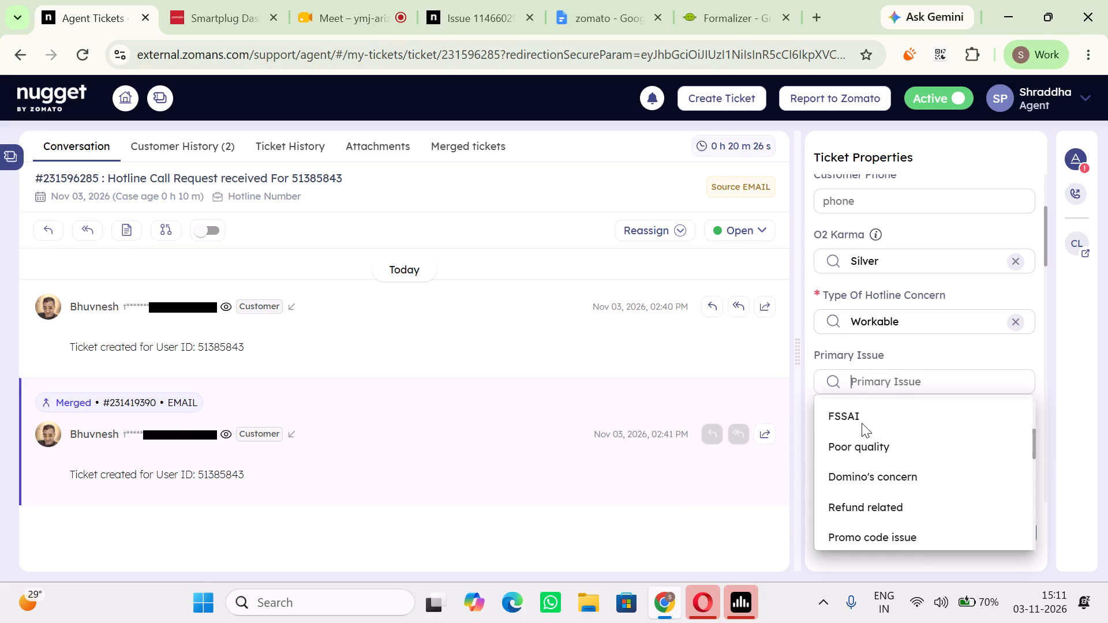
{"action": "scroll", "coordinate": [862, 423], "scroll_direction": "down", "scroll_amount": 1}
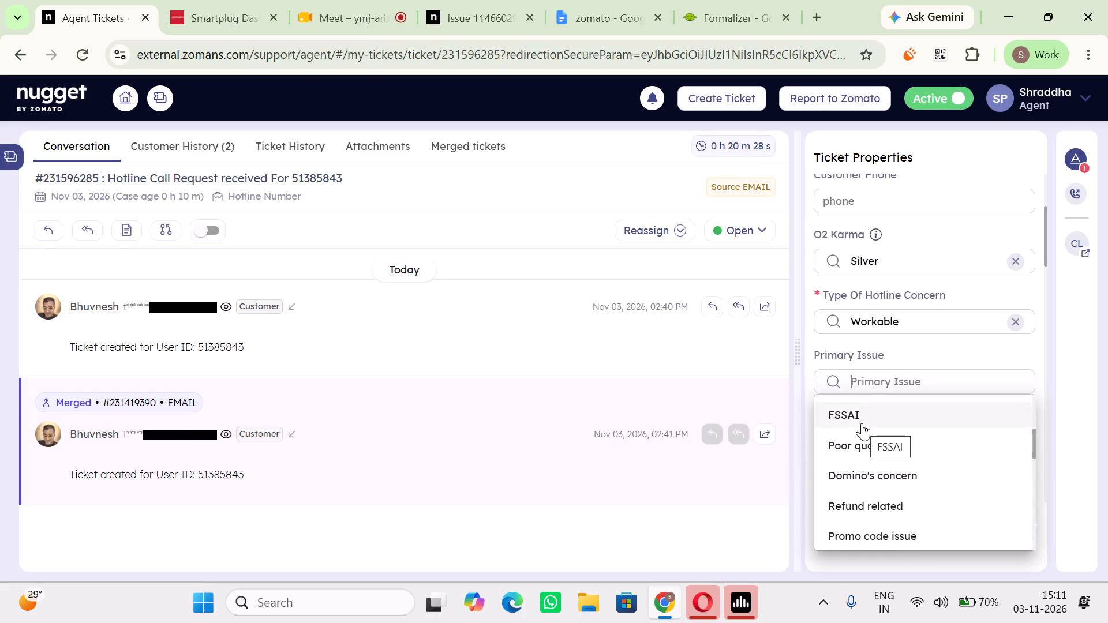
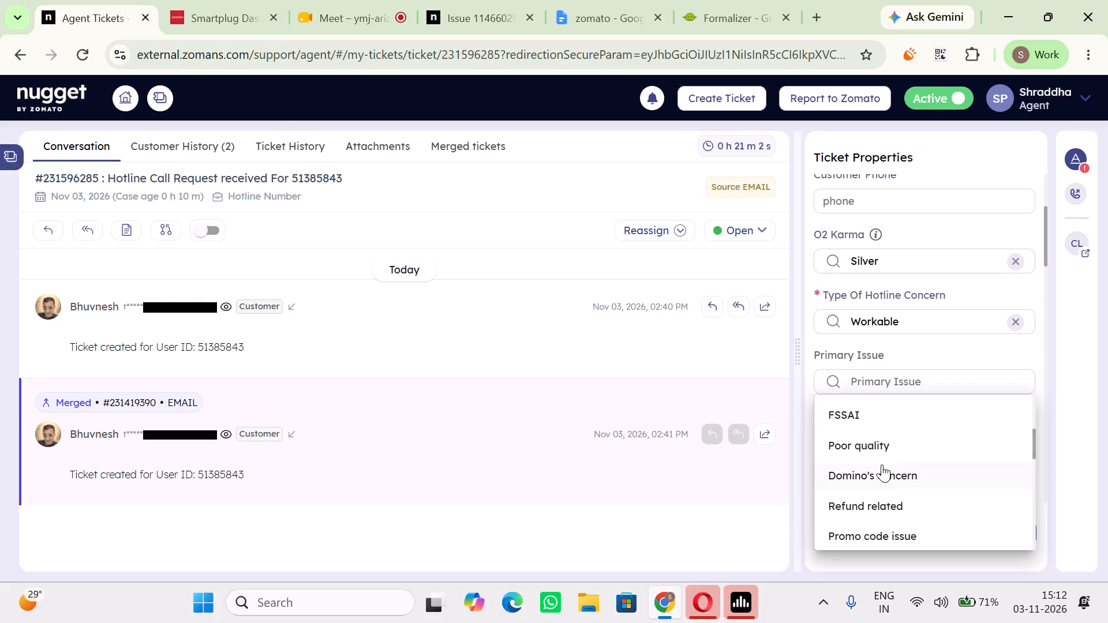
Look through the rest of the ticket's Primary Issue options and close the list without choosing one.
{"action": "scroll", "coordinate": [882, 464], "scroll_direction": "down", "scroll_amount": 3}
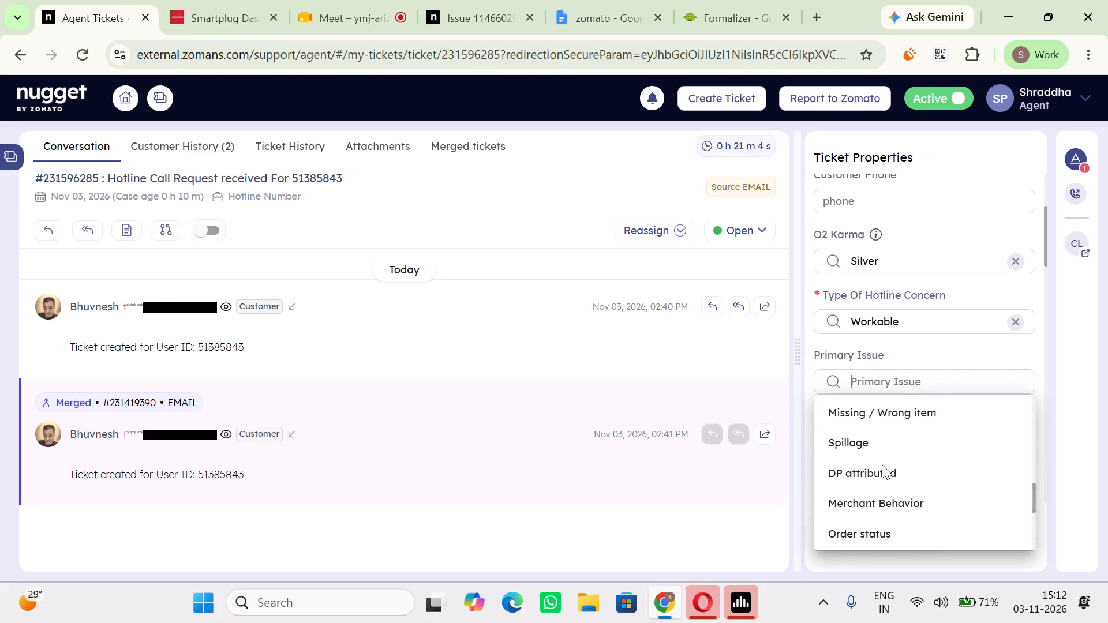
{"action": "scroll", "coordinate": [882, 464], "scroll_direction": "down", "scroll_amount": 2}
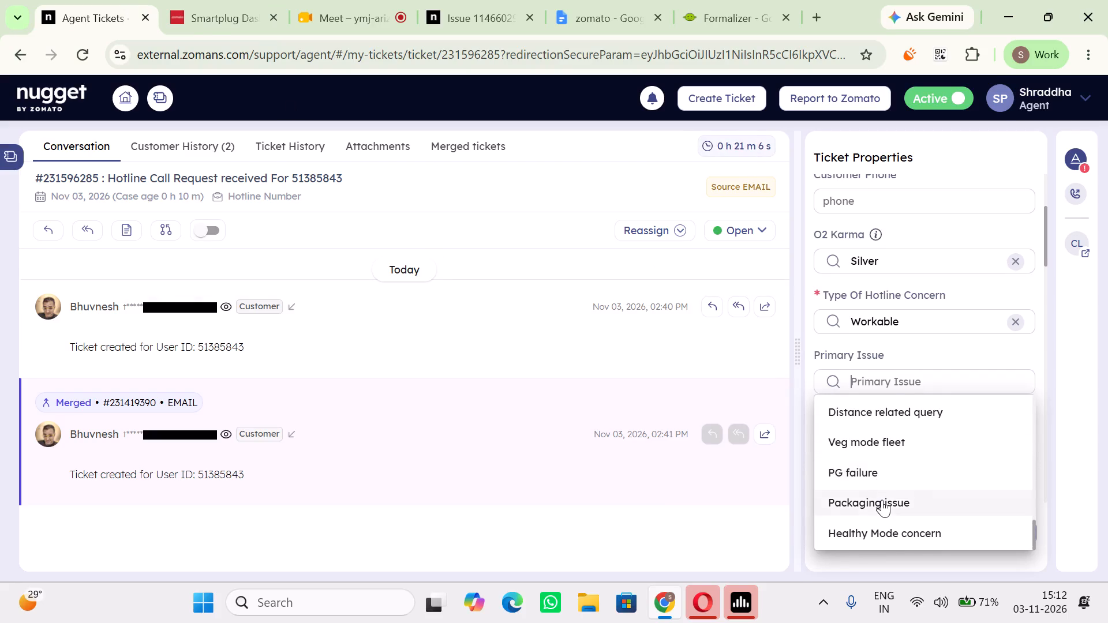
{"action": "scroll", "coordinate": [882, 500], "scroll_direction": "up", "scroll_amount": 7}
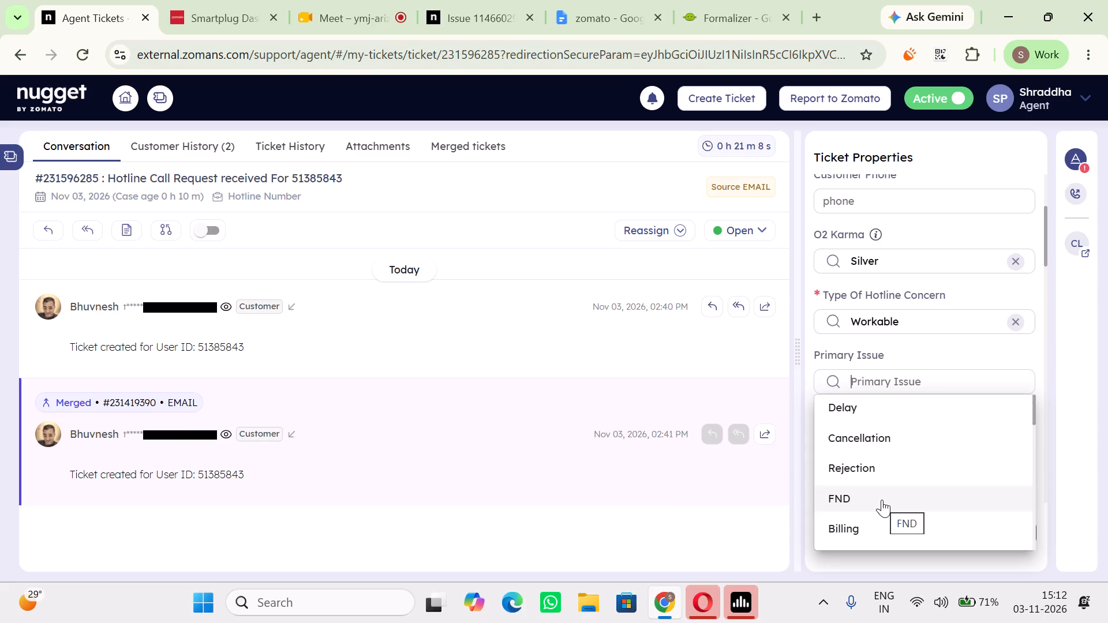
{"action": "left_click", "coordinate": [738, 351]}
{"action": "scroll", "coordinate": [912, 396], "scroll_direction": "up", "scroll_amount": 5}
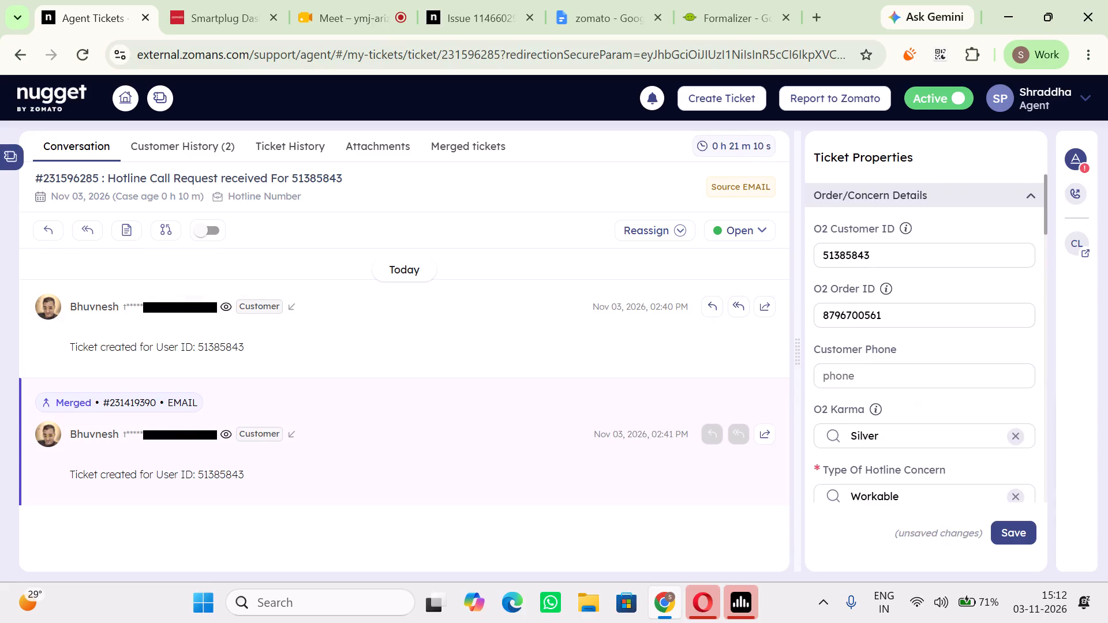
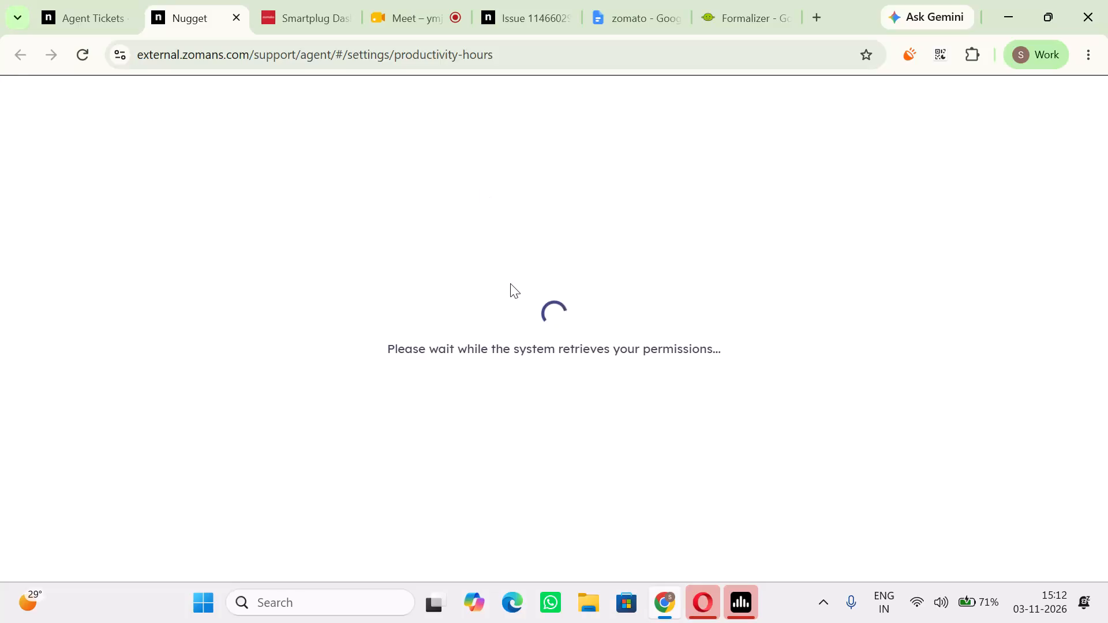
Reopen the agent's Productivity Hours page, examine today's ticket and online-time summary and half-hourly trends, and close the page.
{"action": "scroll", "coordinate": [510, 283], "scroll_direction": "down", "scroll_amount": 1}
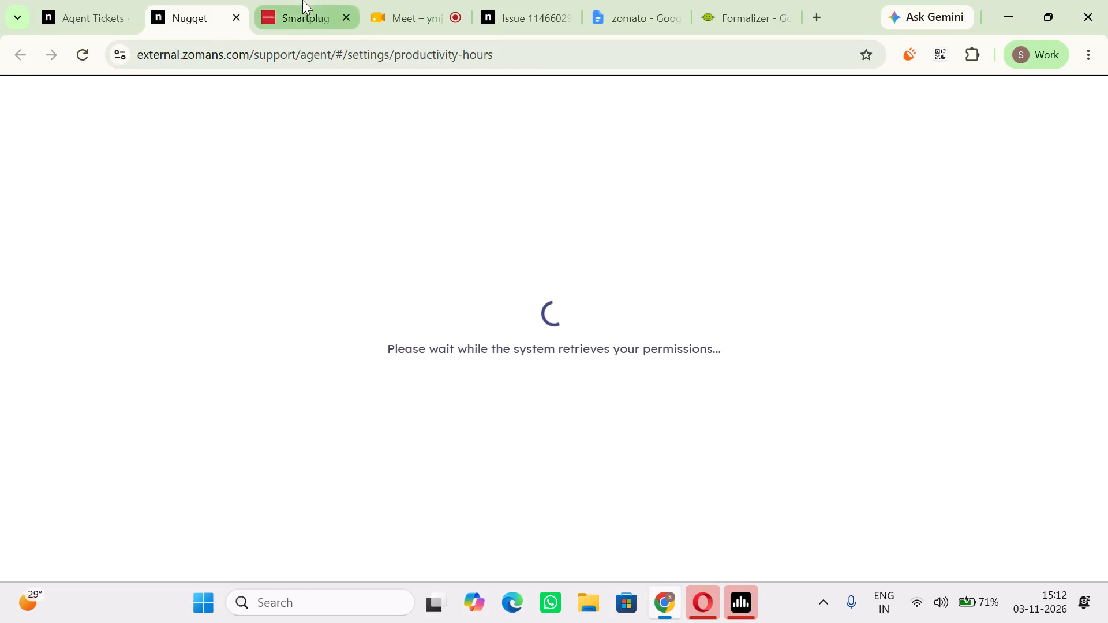
{"action": "left_click", "coordinate": [235, 17]}
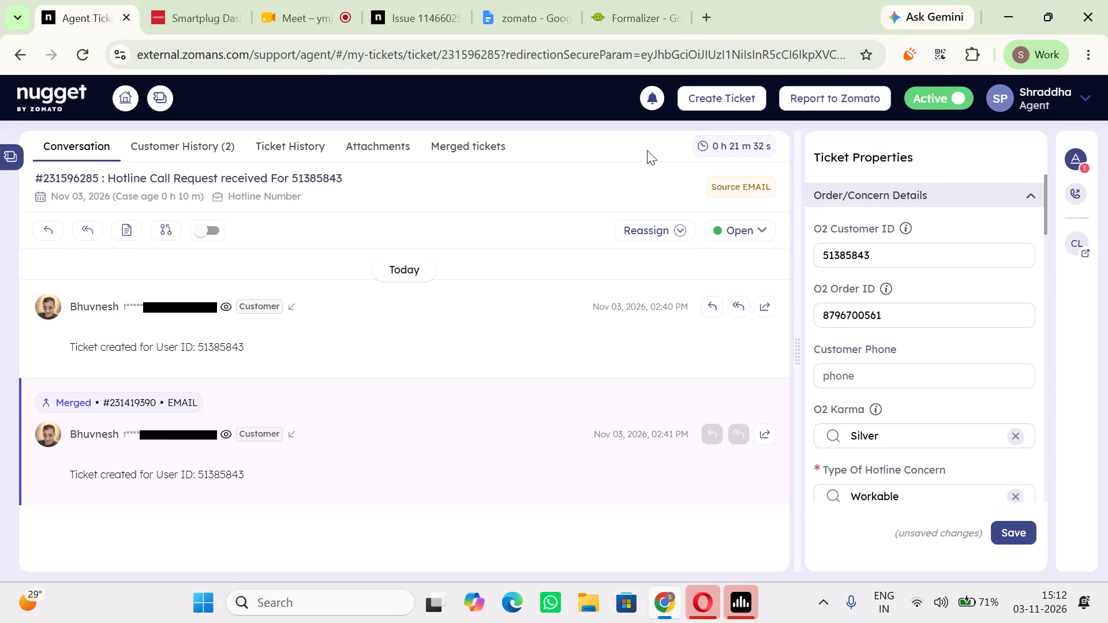
{"action": "left_click", "coordinate": [1042, 100]}
{"action": "left_click", "coordinate": [925, 197]}
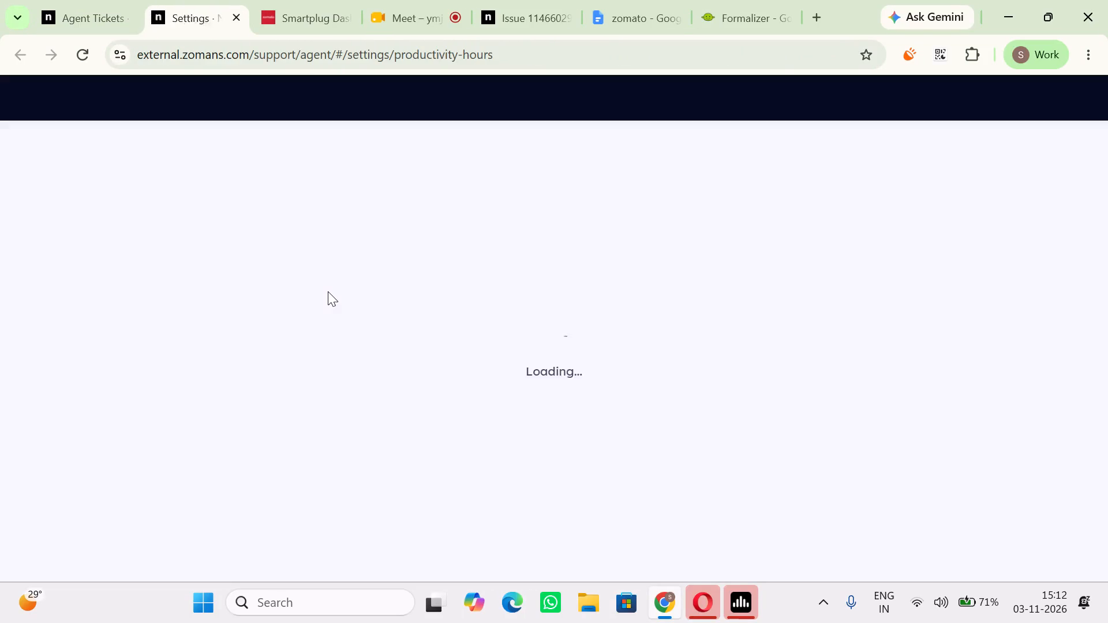
{"action": "scroll", "coordinate": [402, 434], "scroll_direction": "down", "scroll_amount": 2}
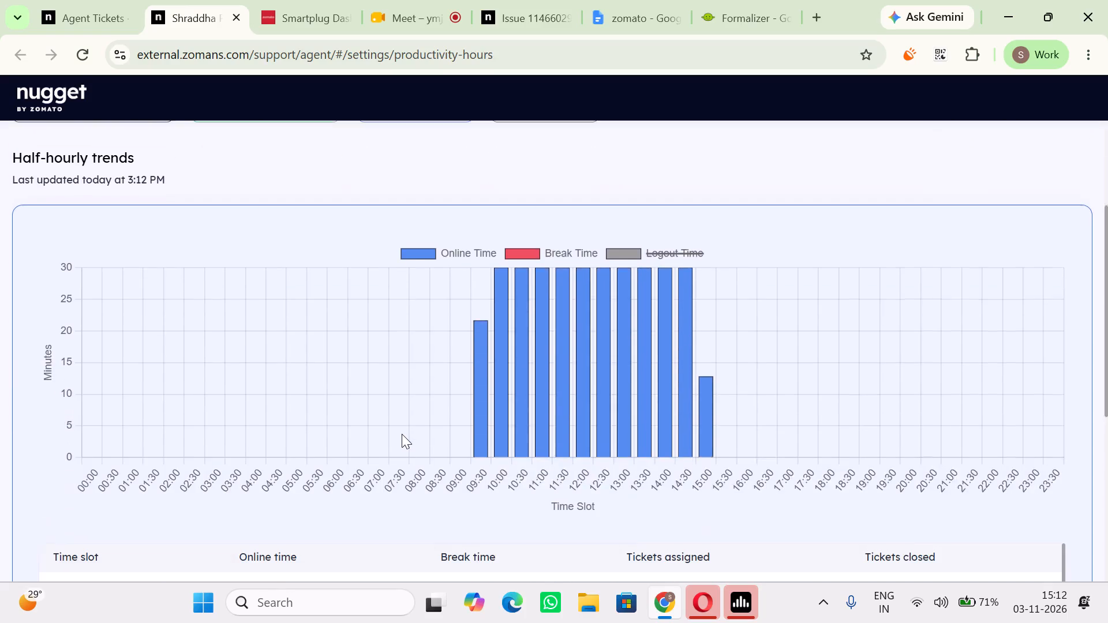
{"action": "scroll", "coordinate": [402, 434], "scroll_direction": "down", "scroll_amount": 1}
{"action": "scroll", "coordinate": [402, 434], "scroll_direction": "up", "scroll_amount": 6}
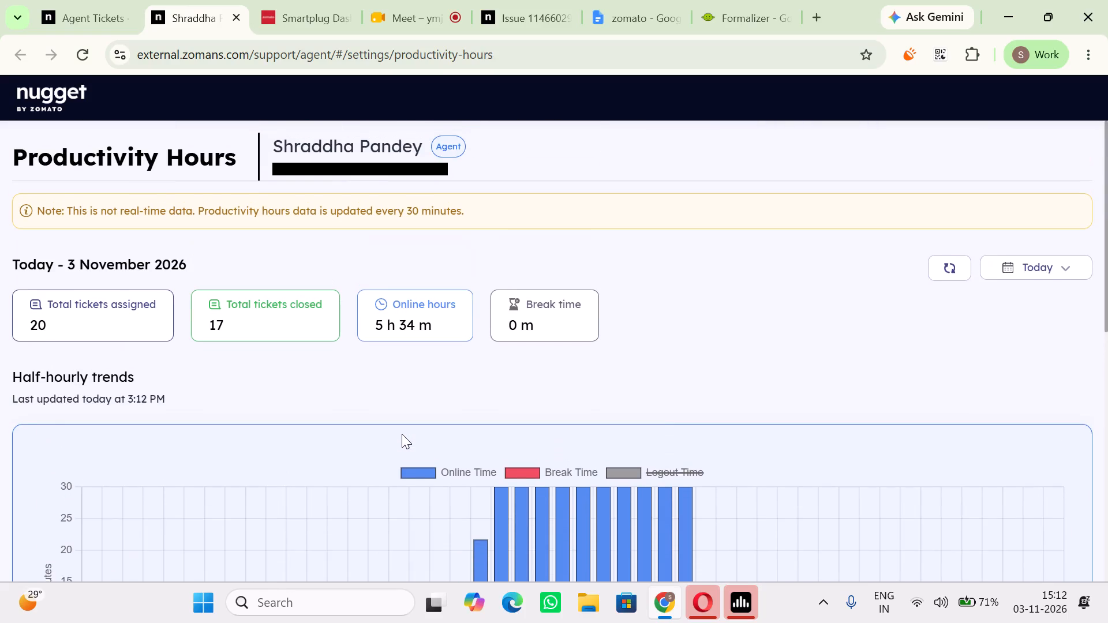
{"action": "scroll", "coordinate": [387, 301], "scroll_direction": "down", "scroll_amount": 1}
{"action": "scroll", "coordinate": [387, 301], "scroll_direction": "up", "scroll_amount": 1}
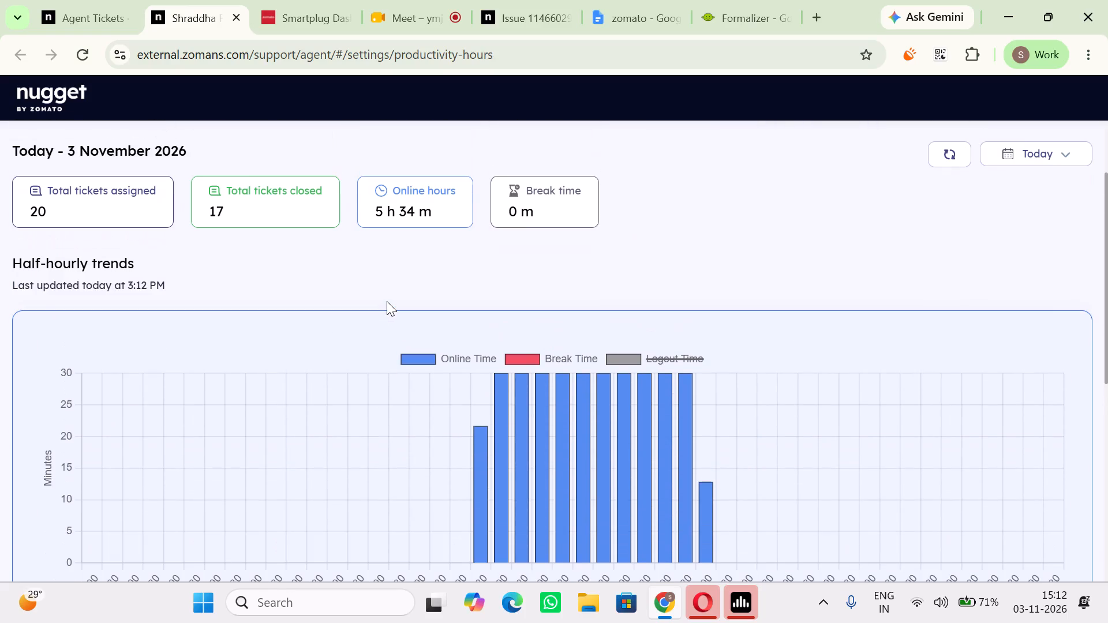
{"action": "scroll", "coordinate": [387, 301], "scroll_direction": "right", "scroll_amount": 1}
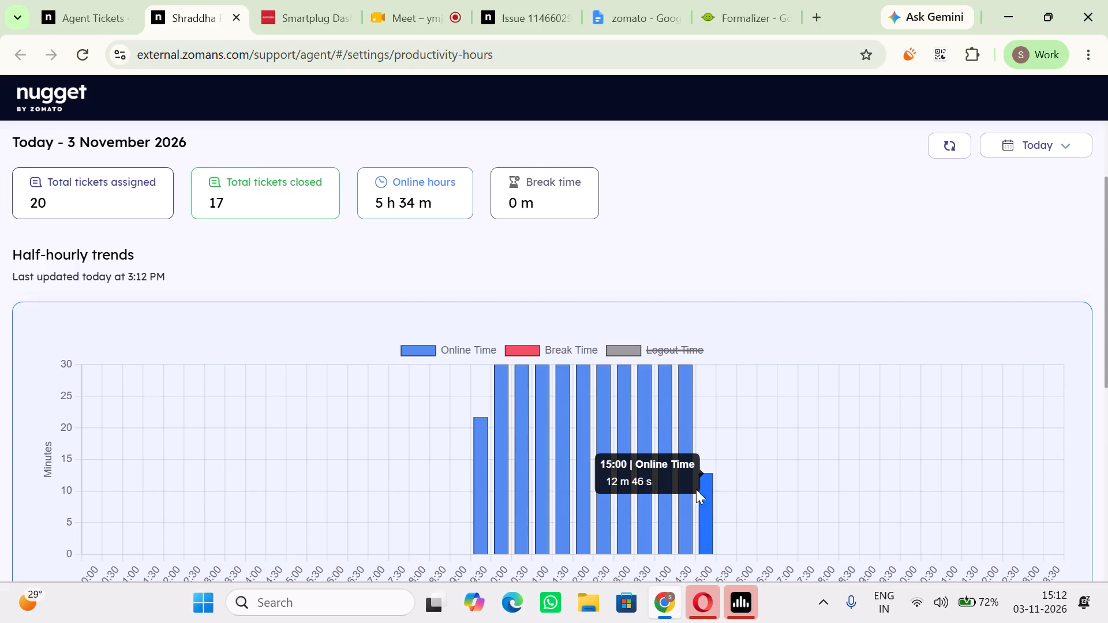
{"action": "left_click", "coordinate": [232, 16]}
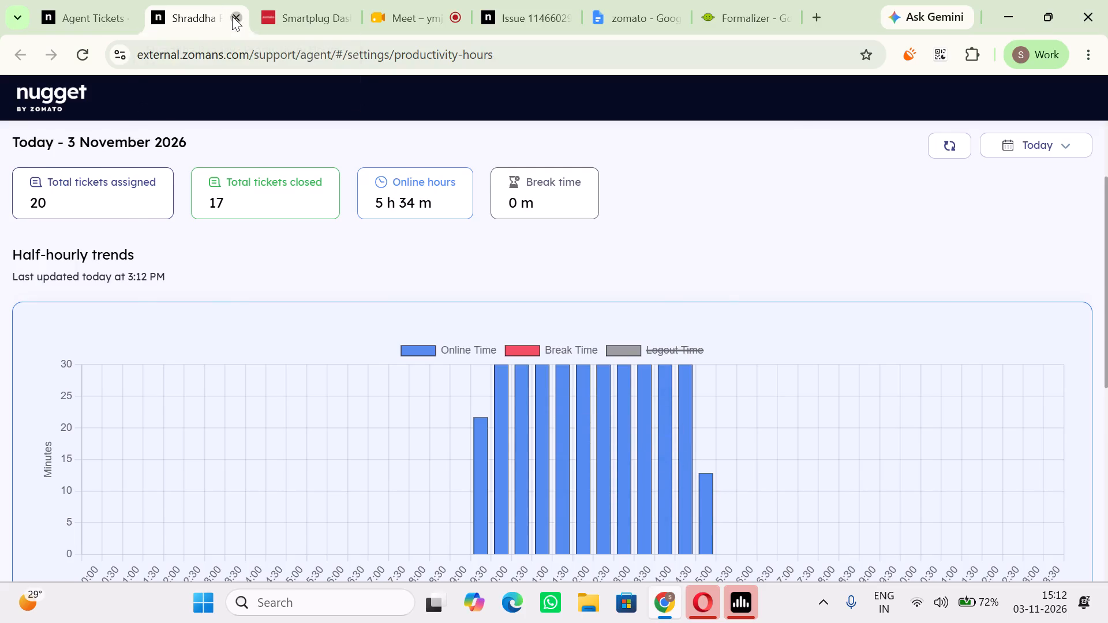
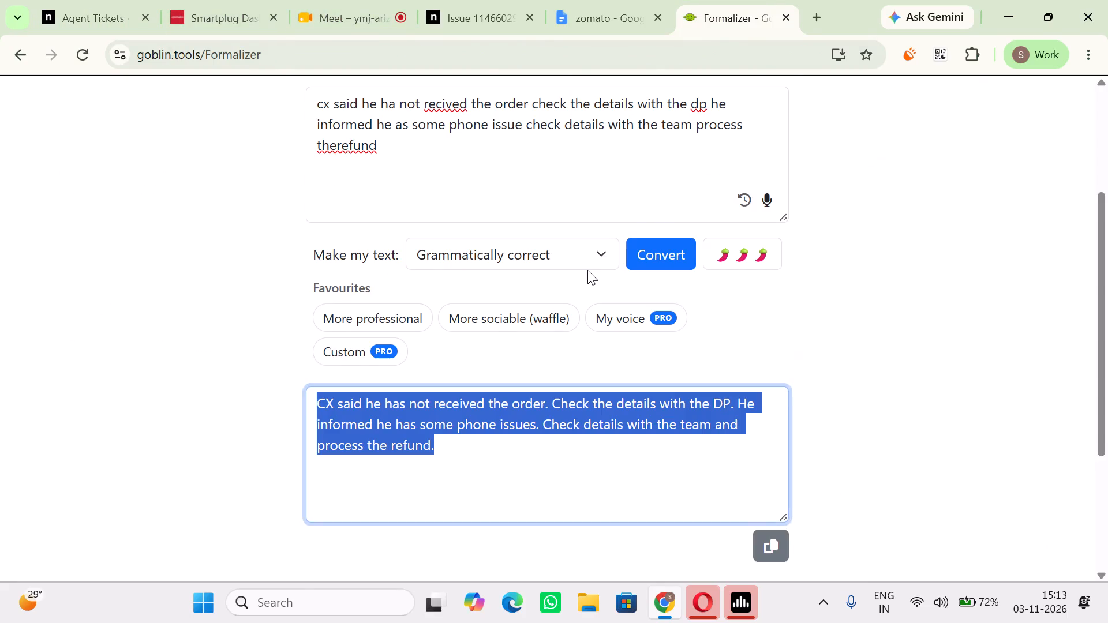
Select the entire existing draft note about the undelivered order in the Formalizer's input text.
{"action": "scroll", "coordinate": [587, 270], "scroll_direction": "up", "scroll_amount": 3}
{"action": "triple_click", "coordinate": [394, 345]}
{"action": "left_click", "coordinate": [394, 345]}
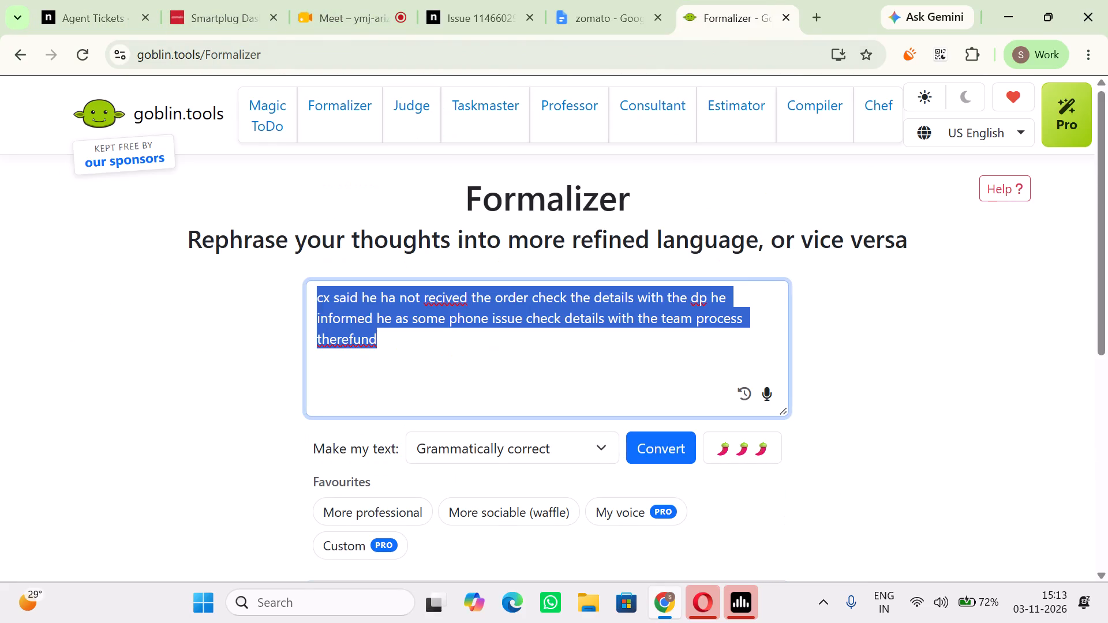
{"action": "left_click", "coordinate": [444, 335]}
{"action": "triple_click", "coordinate": [444, 335]}
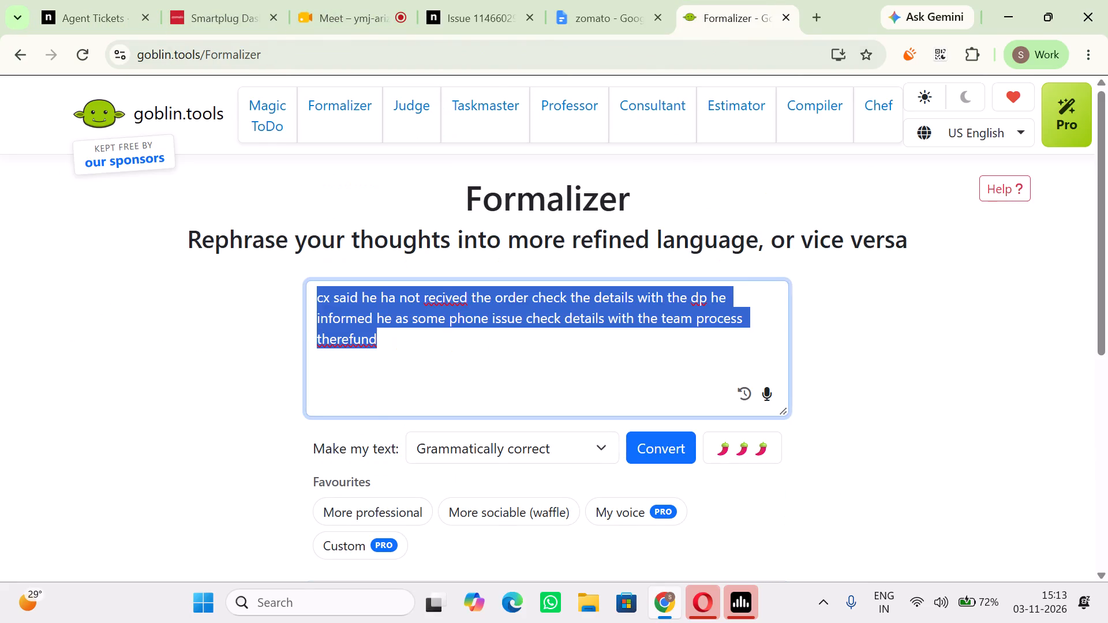
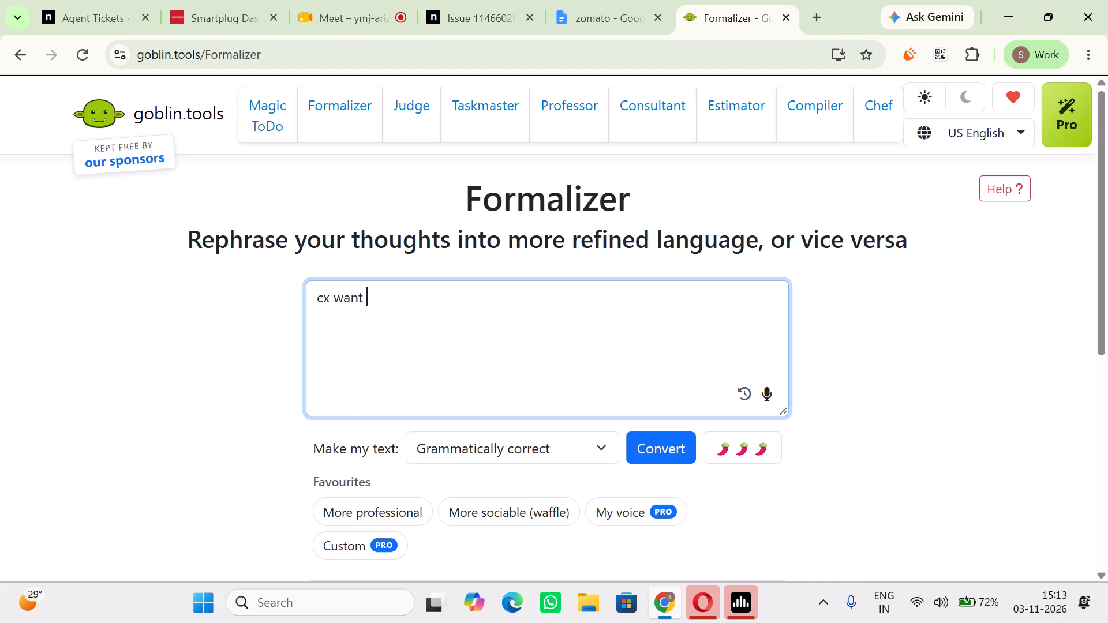
Continue the draft note after "cx want" with "the invoice of the order".
{"action": "type", "text": "the o"}
{"action": "key", "text": "BackSpace"}
{"action": "type", "text": "invoice of the order"}
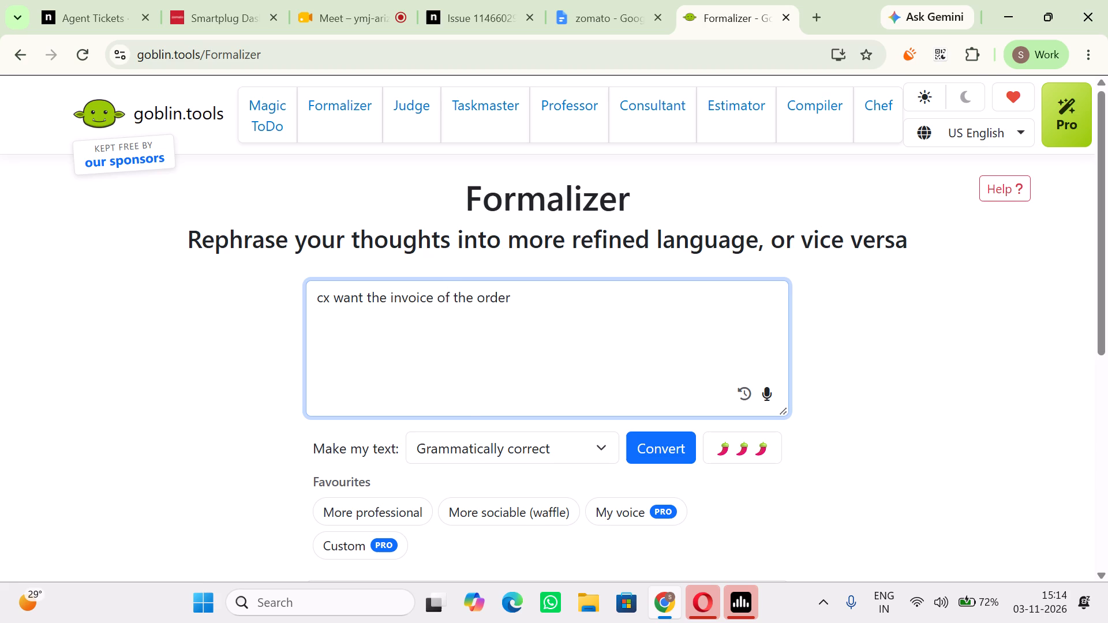
Extend the draft note with "check the details with the team for the order".
{"action": "key", "text": "space"}
{"action": "type", "text": "check thedetail"}
{"action": "key", "text": "space"}
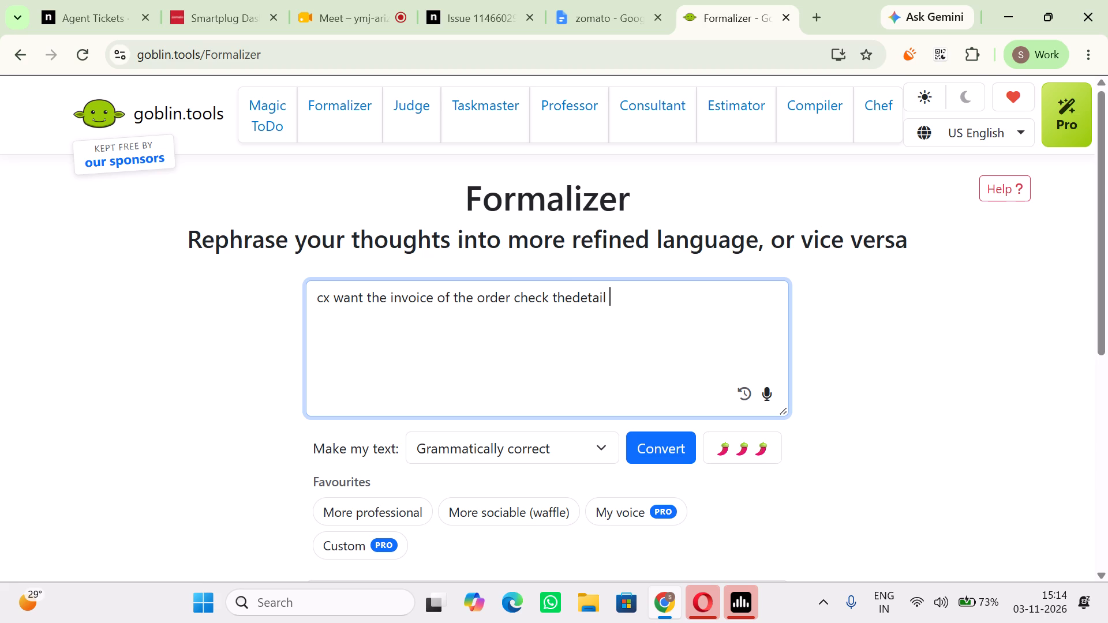
{"action": "key", "text": "BackSpace"}
{"action": "key", "text": "BackSpace"}
{"action": "key", "text": "BackSpace"}
{"action": "key", "text": "BackSpace"}
{"action": "key", "text": "BackSpace"}
{"action": "key", "text": "BackSpace"}
{"action": "key", "text": "BackSpace"}
{"action": "key", "text": "space"}
{"action": "type", "text": "detail"}
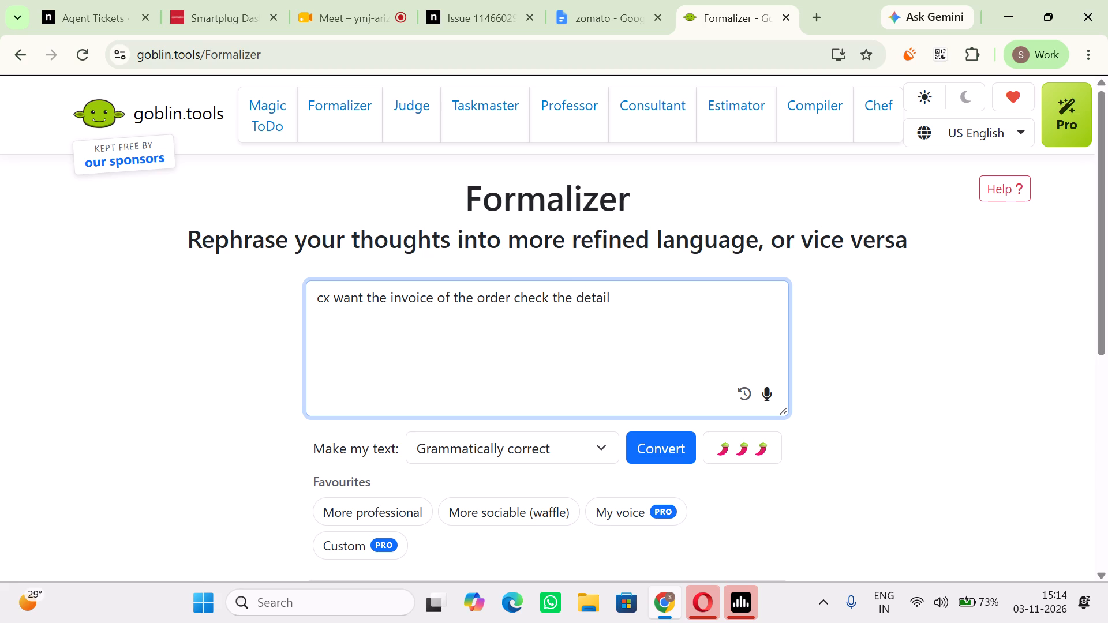
{"action": "type", "text": "s with the team for the"}
{"action": "key", "text": "space"}
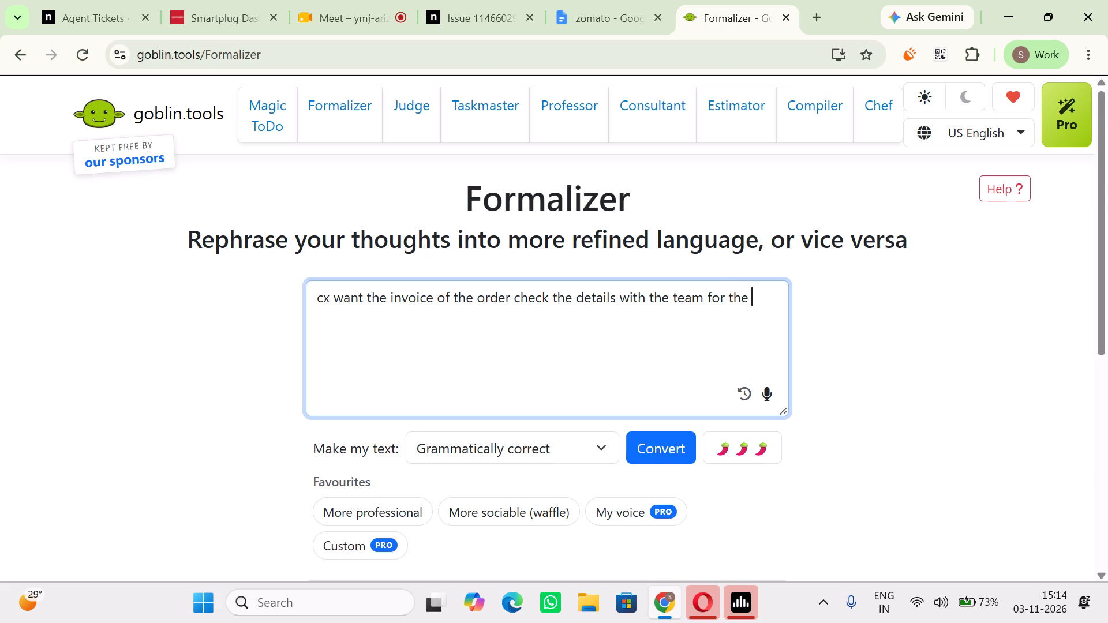
{"action": "type", "text": "ot"}
{"action": "key", "text": "BackSpace"}
{"action": "type", "text": "rdr"}
{"action": "key", "text": "BackSpace"}
{"action": "type", "text": "er"}
{"action": "key", "text": "space"}
Extend the draft note with "confirm the concern with dp he mark it as delivered".
{"action": "type", "text": "ma"}
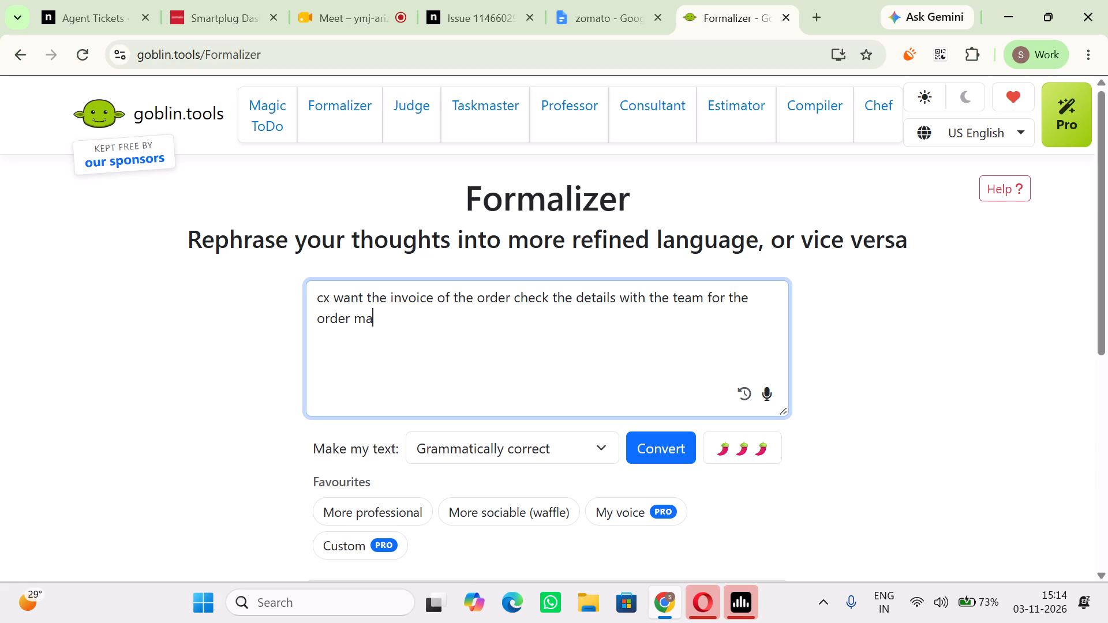
{"action": "key", "text": "BackSpace"}
{"action": "key", "text": "BackSpace"}
{"action": "key", "text": "BackSpace"}
{"action": "key", "text": "space"}
{"action": "type", "text": "confirm the concern wioth"}
{"action": "key", "text": "BackSpace"}
{"action": "key", "text": "BackSpace"}
{"action": "key", "text": "BackSpace"}
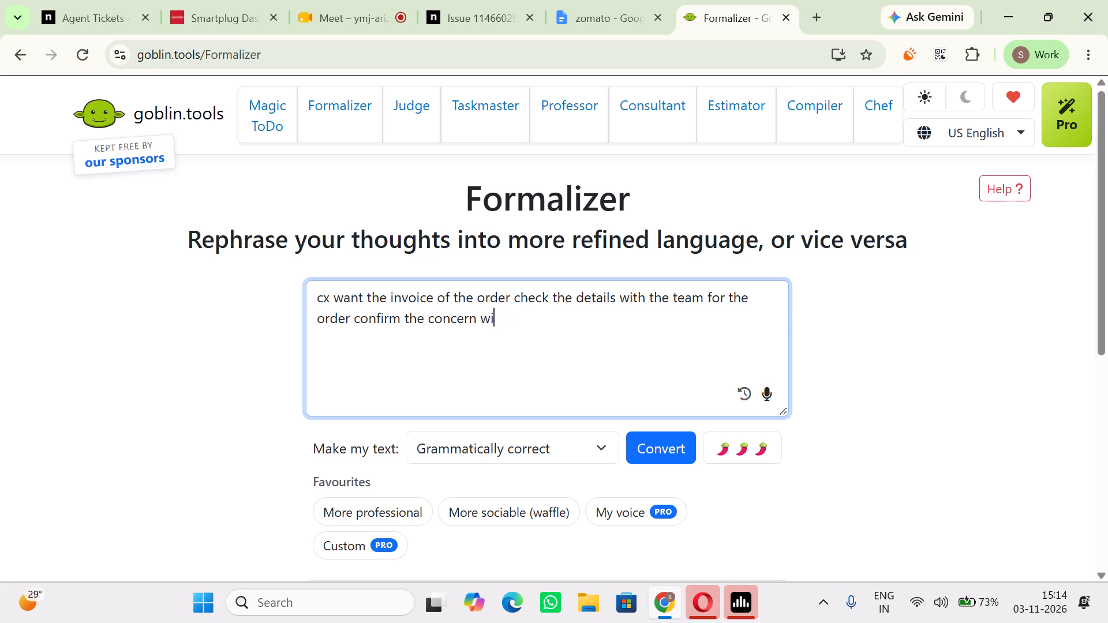
{"action": "type", "text": "th dp he mark it as delivered"}
{"action": "key", "text": "space"}
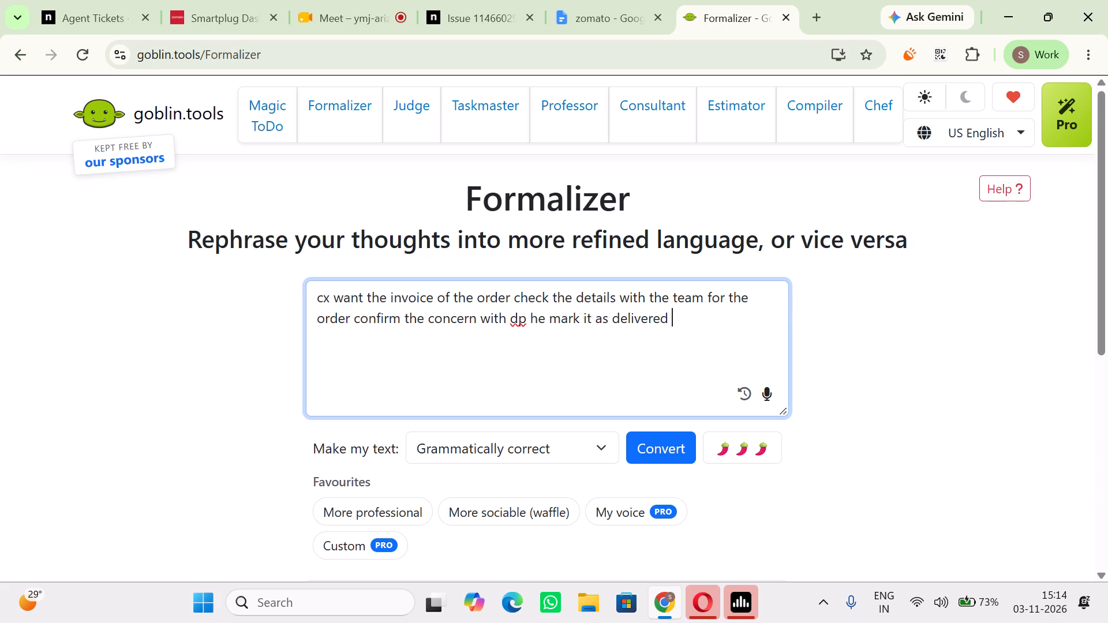
Extend the draft note with "then inform the customer".
{"action": "type", "text": "then"}
{"action": "key", "text": "space"}
{"action": "type", "text": "inform the customer the productis"}
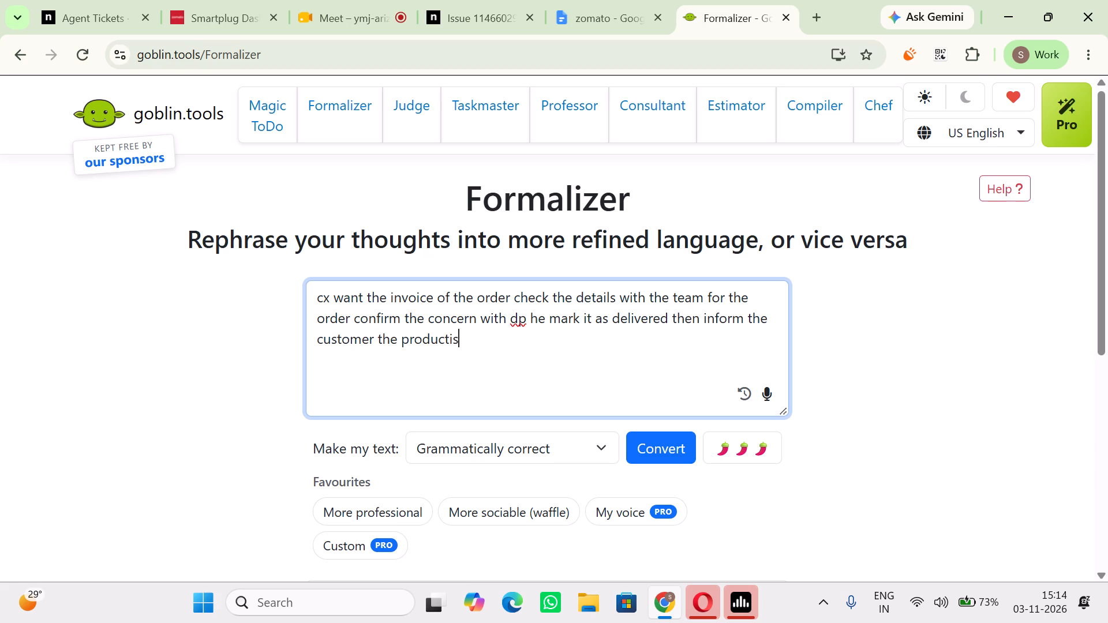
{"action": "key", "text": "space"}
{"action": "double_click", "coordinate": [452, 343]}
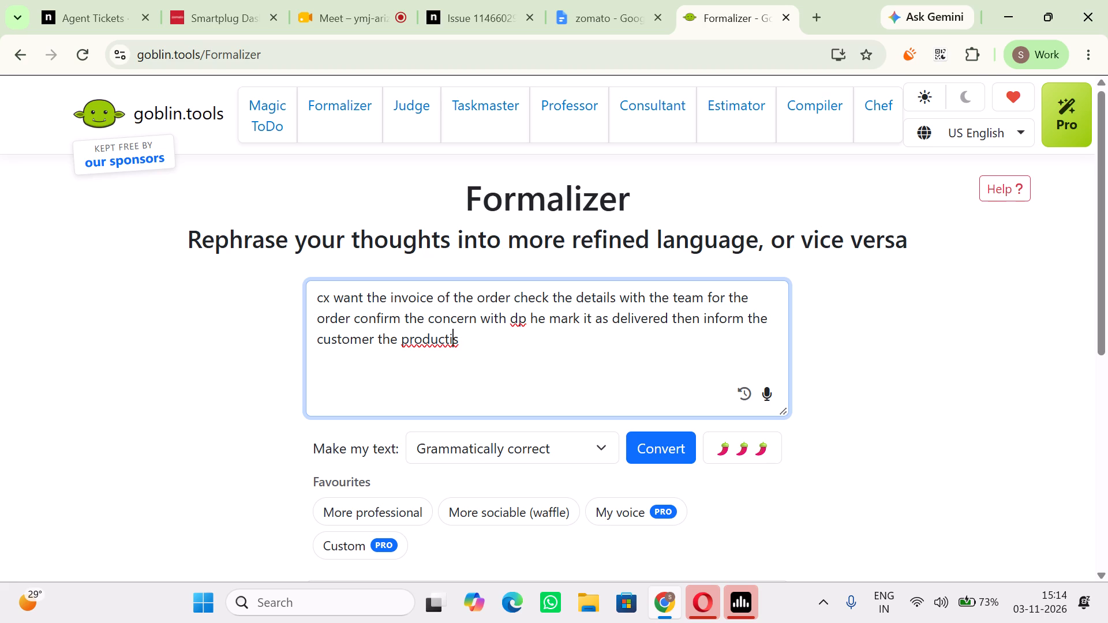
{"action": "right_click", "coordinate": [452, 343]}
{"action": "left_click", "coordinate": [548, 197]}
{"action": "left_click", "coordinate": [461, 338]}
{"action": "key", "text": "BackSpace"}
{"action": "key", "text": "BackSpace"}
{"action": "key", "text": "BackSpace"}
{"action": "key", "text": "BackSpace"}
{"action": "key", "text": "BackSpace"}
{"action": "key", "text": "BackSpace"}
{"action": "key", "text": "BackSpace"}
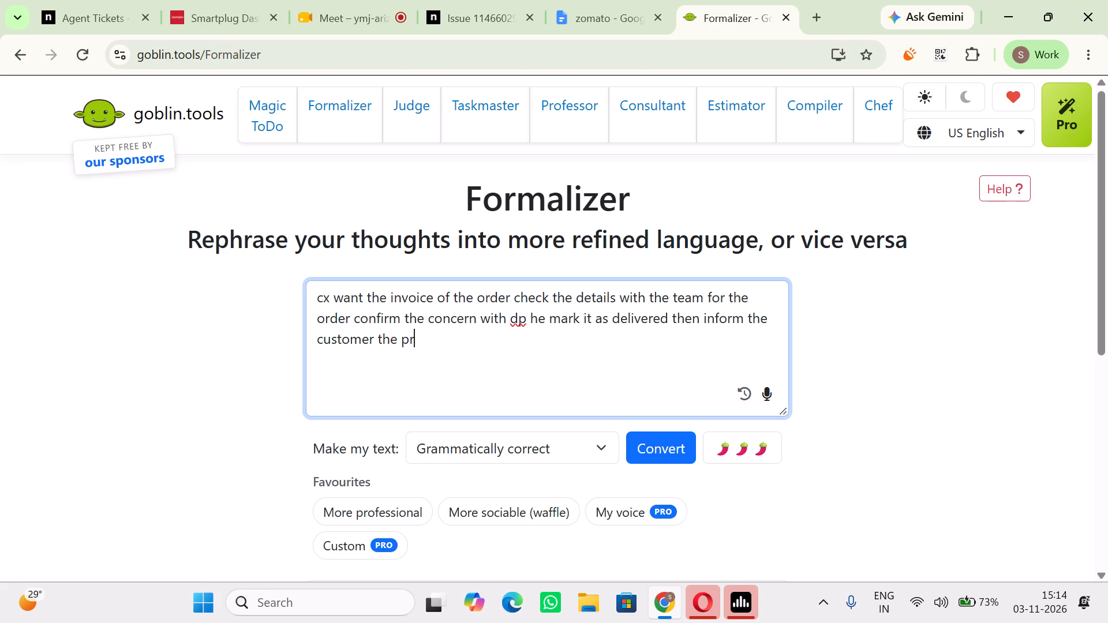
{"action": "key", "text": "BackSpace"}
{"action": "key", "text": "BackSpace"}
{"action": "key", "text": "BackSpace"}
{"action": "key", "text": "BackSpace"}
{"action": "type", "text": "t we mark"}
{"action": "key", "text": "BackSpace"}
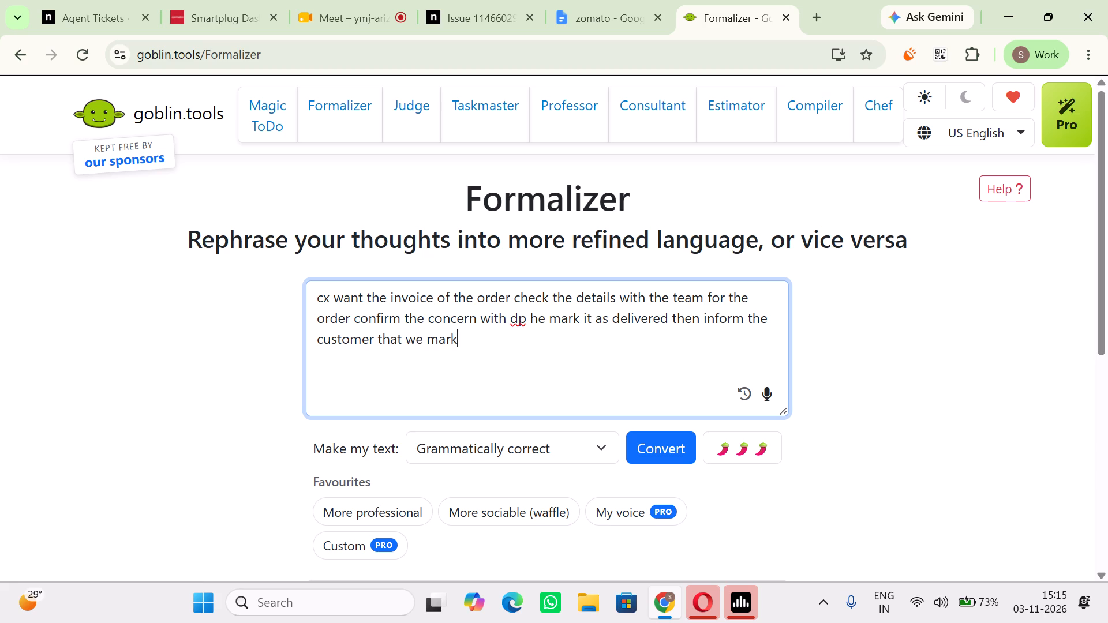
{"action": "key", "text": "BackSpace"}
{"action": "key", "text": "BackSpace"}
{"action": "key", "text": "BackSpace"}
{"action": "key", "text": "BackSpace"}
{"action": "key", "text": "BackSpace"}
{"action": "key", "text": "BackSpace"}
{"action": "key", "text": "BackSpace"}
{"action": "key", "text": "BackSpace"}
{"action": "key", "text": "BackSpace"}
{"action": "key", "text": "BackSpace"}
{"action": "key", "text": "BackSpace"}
Finish the draft note's last sentence by telling the customer to download the invoice from the app.
{"action": "type", "text": "to dolwoad the invoice form ap"}
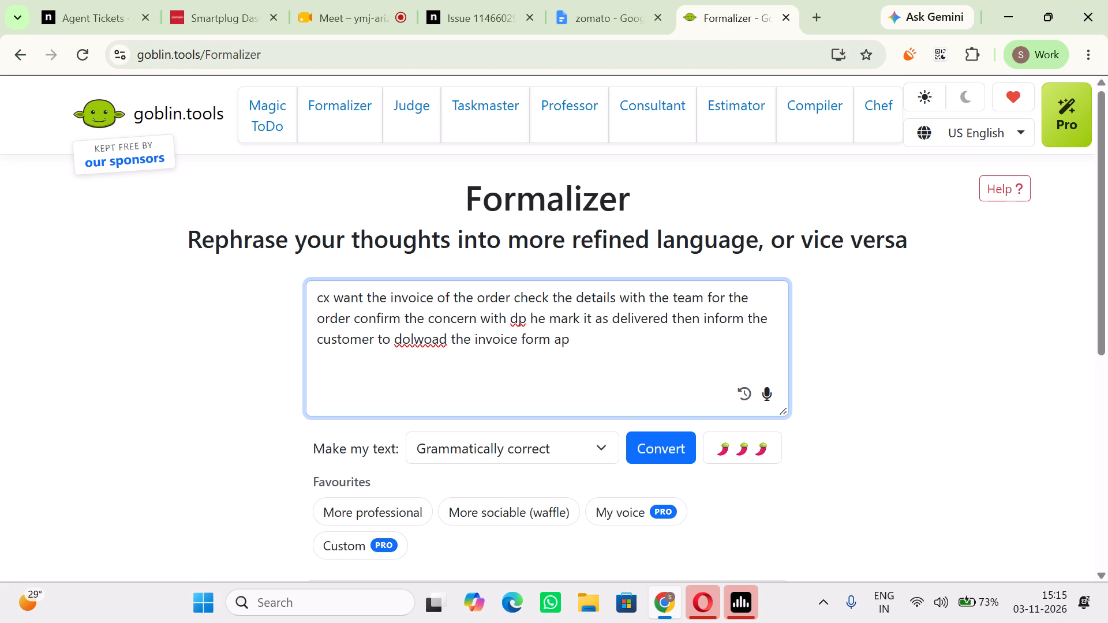
{"action": "key", "text": "p"}
Convert the draft note with the Grammatically correct style and copy the whole rewritten text.
{"action": "left_click", "coordinate": [679, 451]}
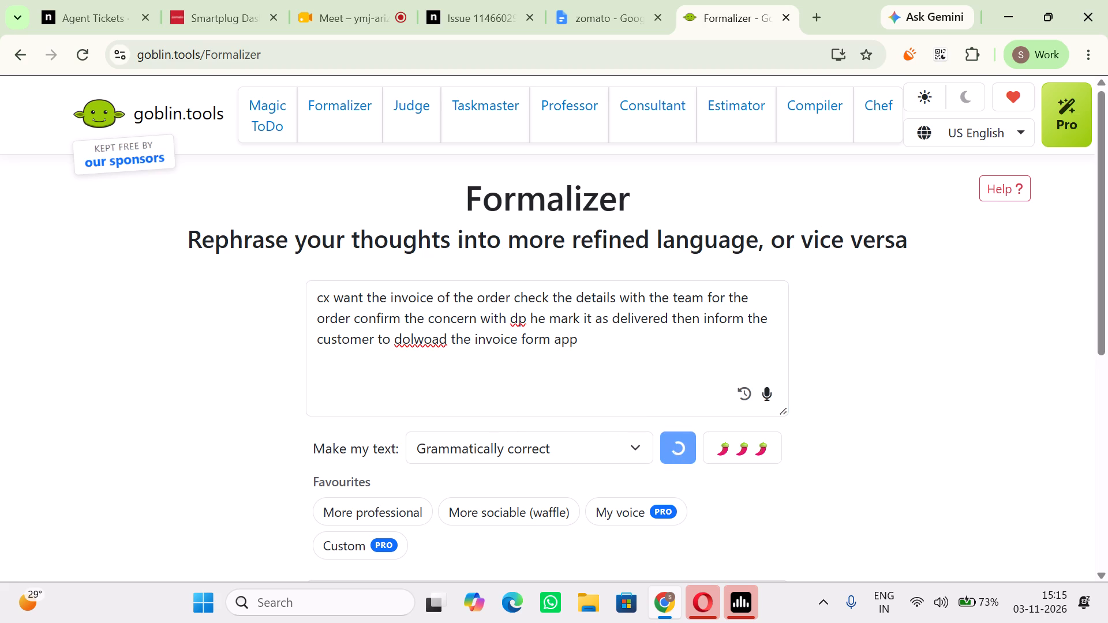
{"action": "scroll", "coordinate": [476, 412], "scroll_direction": "down", "scroll_amount": 2}
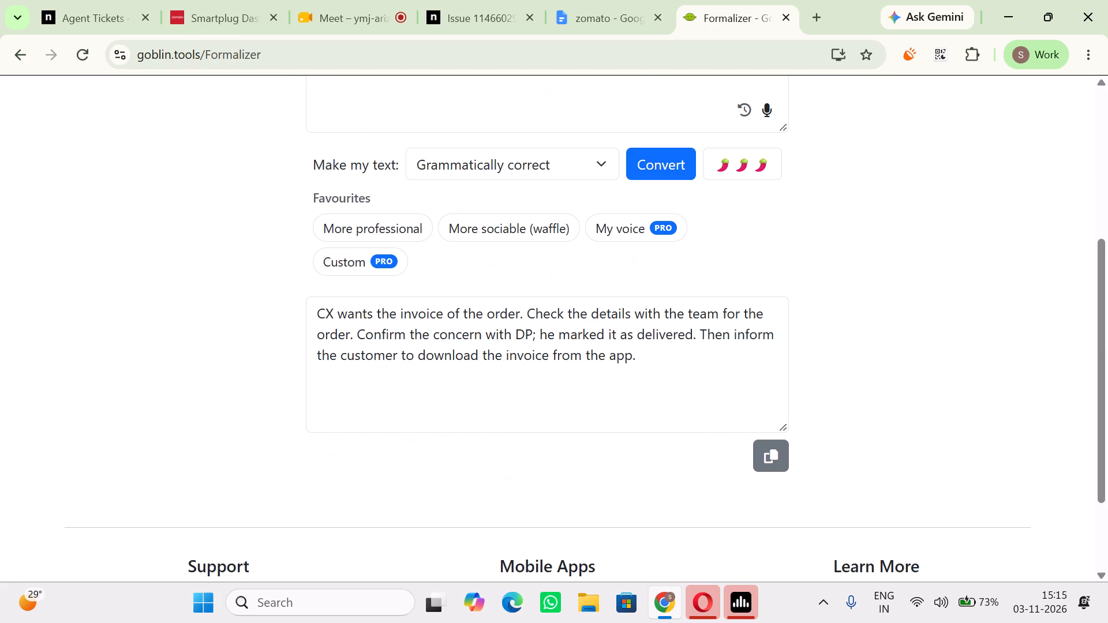
{"action": "triple_click", "coordinate": [476, 358]}
{"action": "key", "text": "ctrl+c"}
{"action": "key", "text": "ctrl+c"}
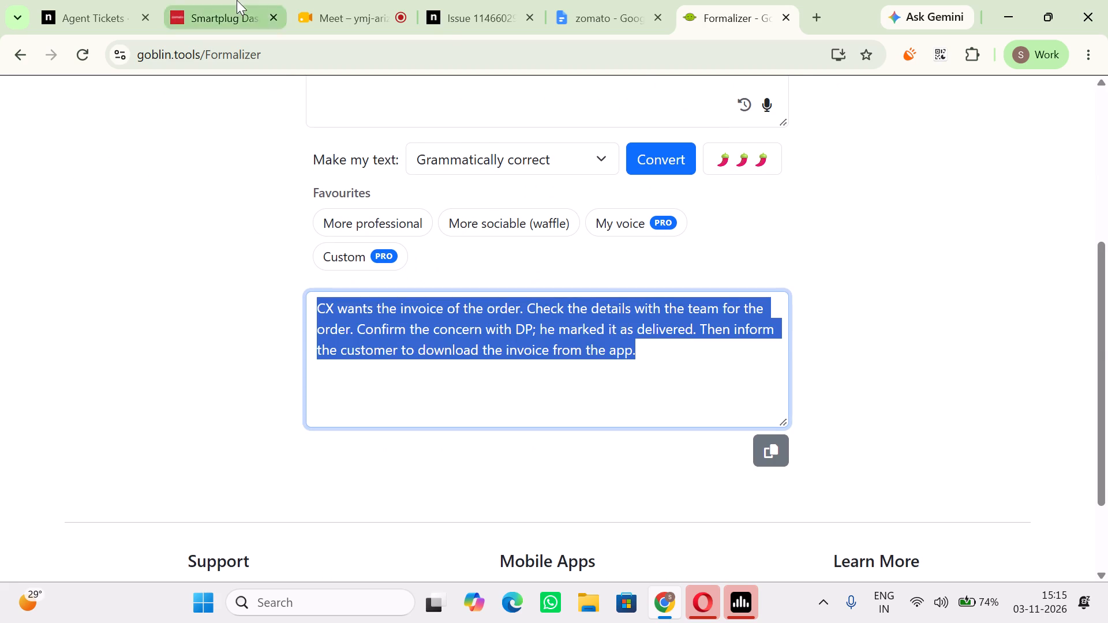
Go back to the hotline ticket, glance at the order dashboard, and return to the ticket's properties.
{"action": "left_click", "coordinate": [237, 0]}
{"action": "left_click", "coordinate": [132, 0]}
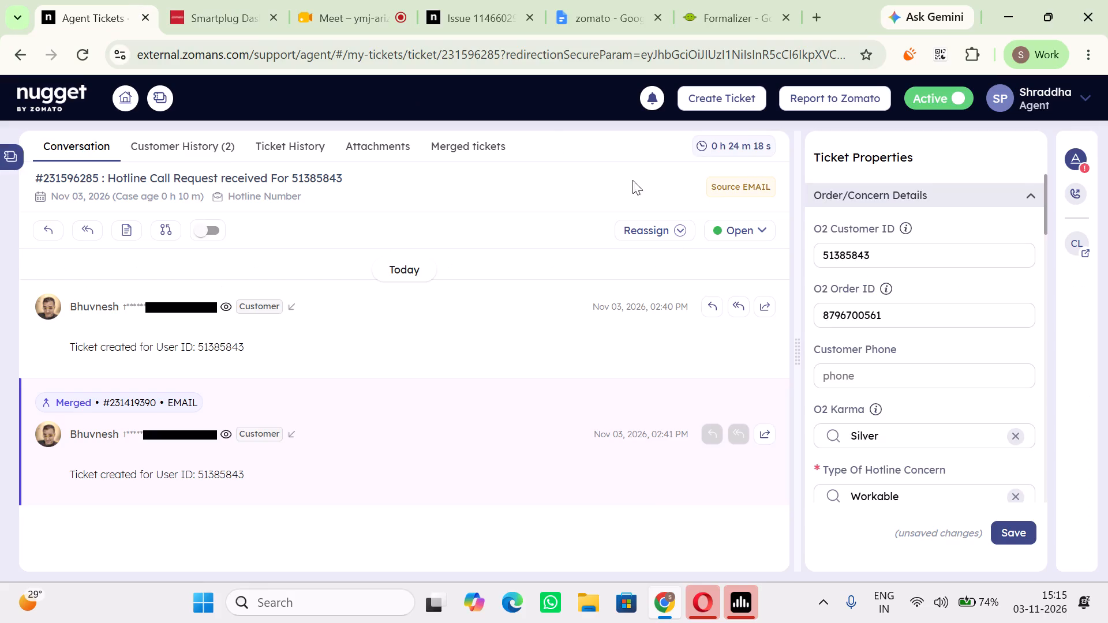
{"action": "scroll", "coordinate": [851, 357], "scroll_direction": "down", "scroll_amount": 1}
{"action": "scroll", "coordinate": [924, 396], "scroll_direction": "down", "scroll_amount": 1}
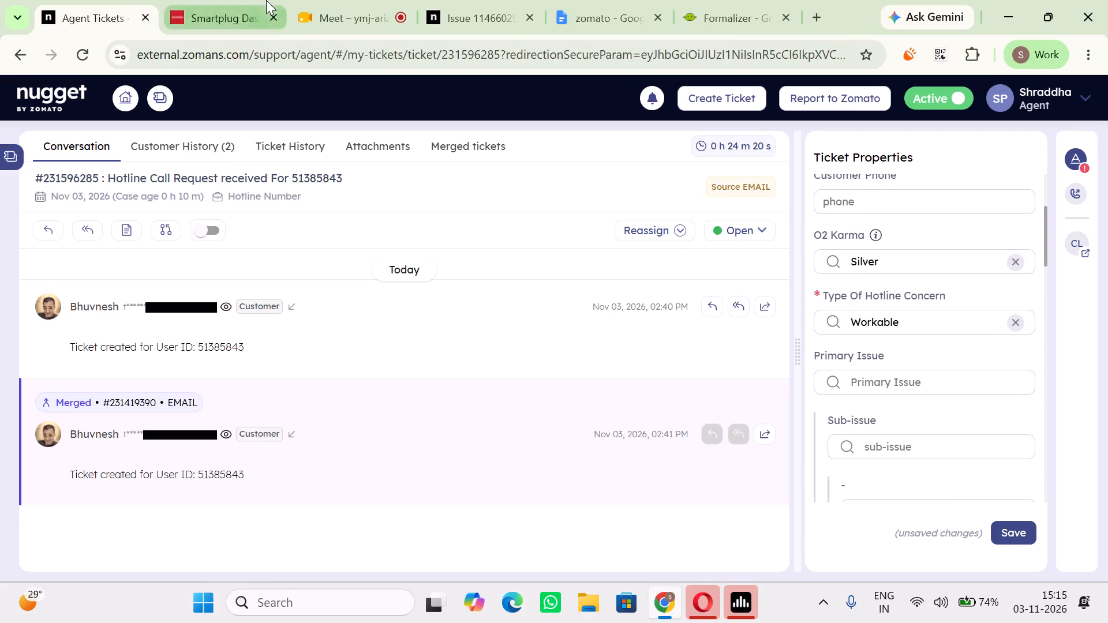
{"action": "left_click", "coordinate": [266, 0]}
{"action": "left_click", "coordinate": [1070, 283]}
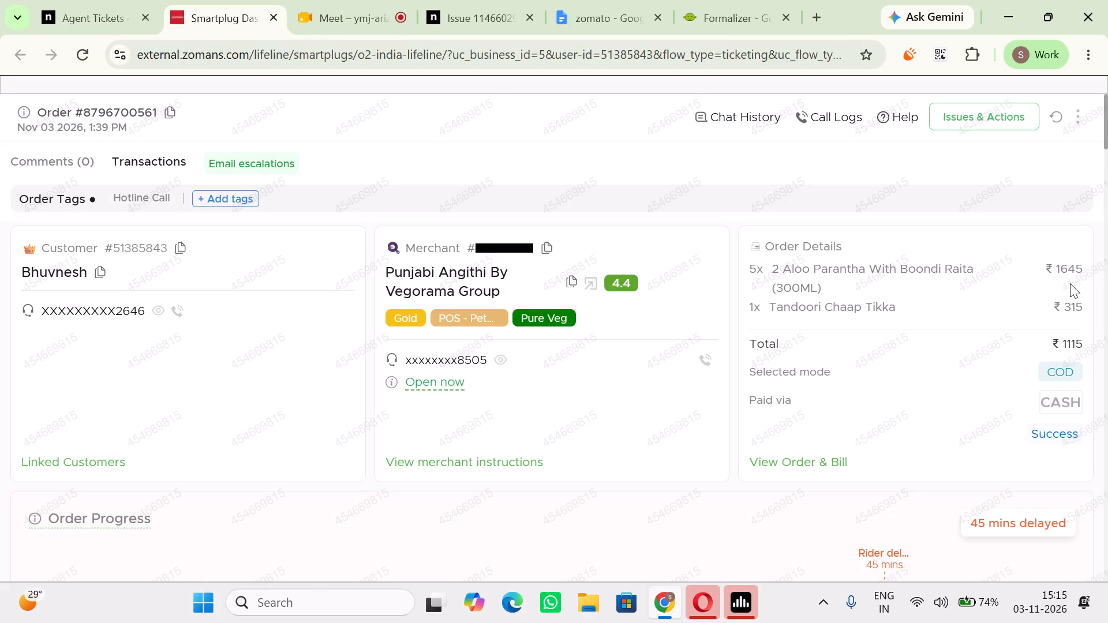
{"action": "left_click", "coordinate": [0, 0]}
{"action": "left_click", "coordinate": [69, 2]}
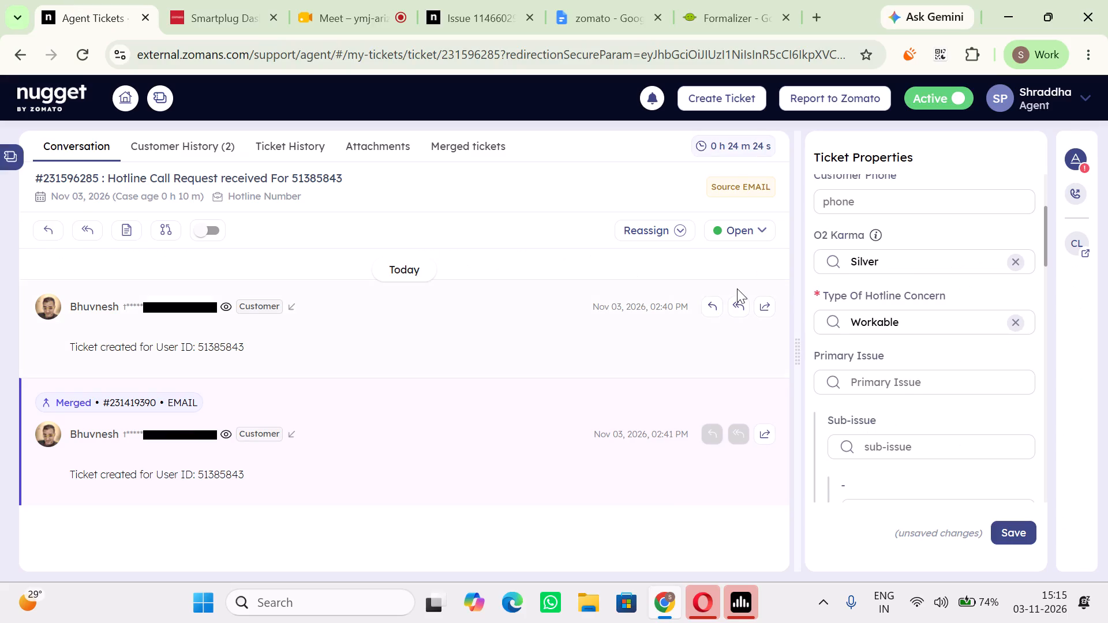
Set the ticket's Primary Issue to Billing.
{"action": "scroll", "coordinate": [921, 326], "scroll_direction": "down", "scroll_amount": 1}
{"action": "left_click", "coordinate": [869, 272]}
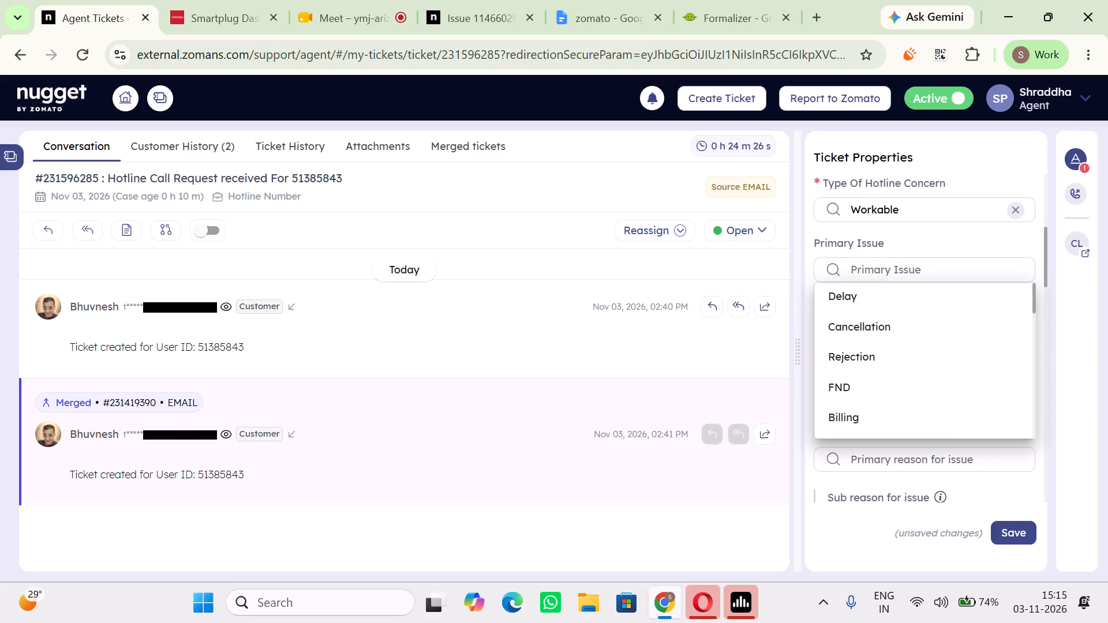
{"action": "scroll", "coordinate": [855, 341], "scroll_direction": "down", "scroll_amount": 1}
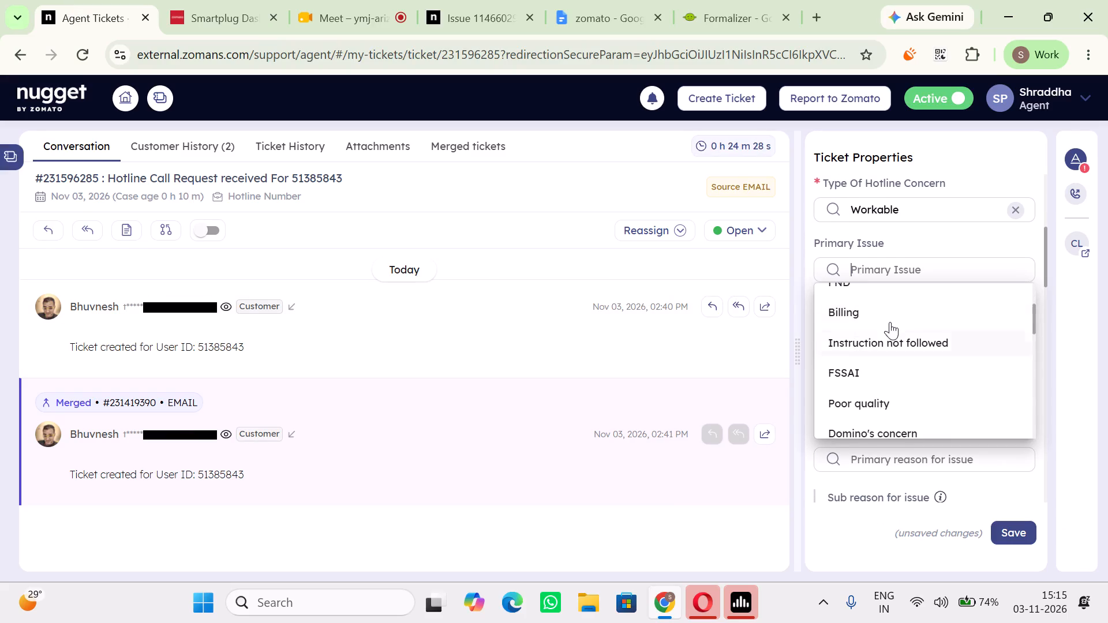
{"action": "scroll", "coordinate": [920, 324], "scroll_direction": "down", "scroll_amount": 4}
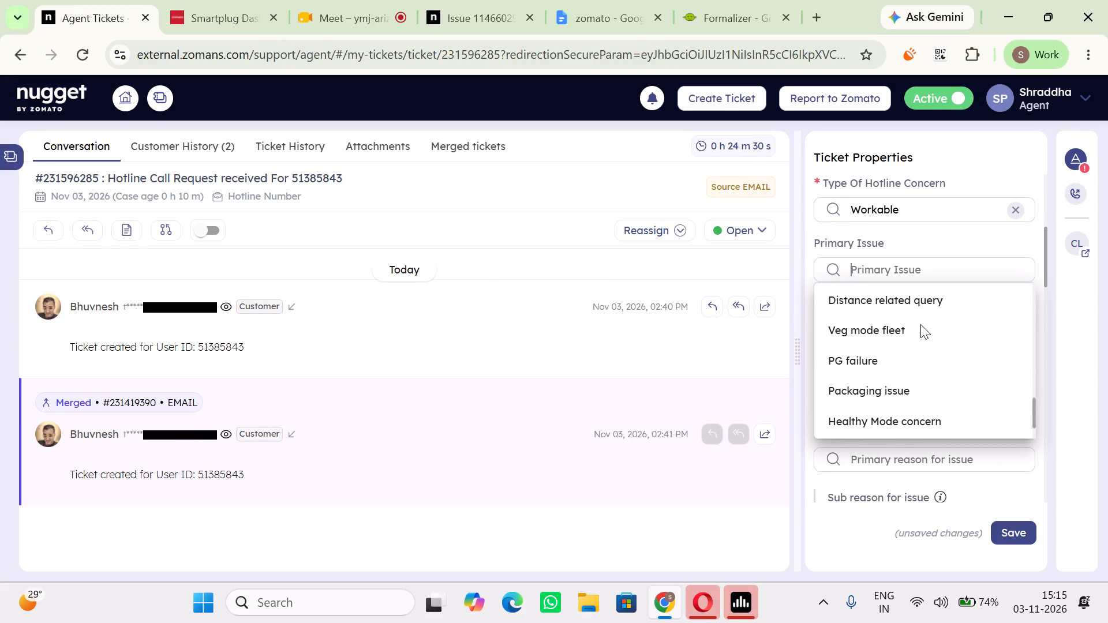
{"action": "scroll", "coordinate": [920, 324], "scroll_direction": "down", "scroll_amount": 2}
{"action": "scroll", "coordinate": [920, 324], "scroll_direction": "up", "scroll_amount": 6}
{"action": "scroll", "coordinate": [844, 410], "scroll_direction": "down", "scroll_amount": 1}
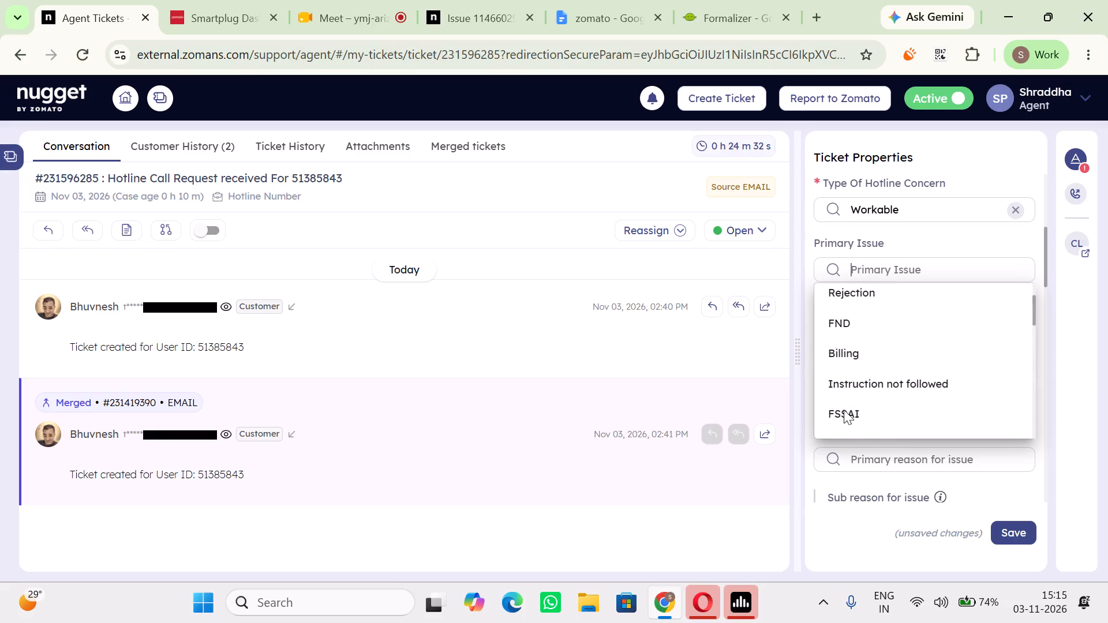
{"action": "left_click", "coordinate": [875, 355]}
Set the ticket's Sub-issue under Billing to Tax invoice.
{"action": "left_click", "coordinate": [918, 346]}
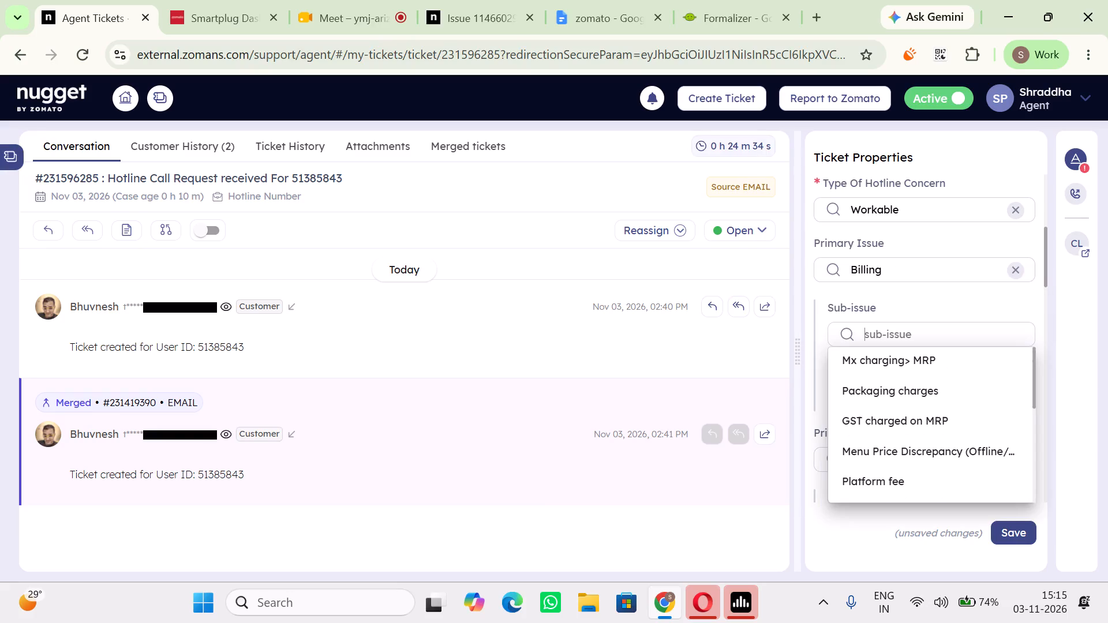
{"action": "scroll", "coordinate": [896, 413], "scroll_direction": "down", "scroll_amount": 3}
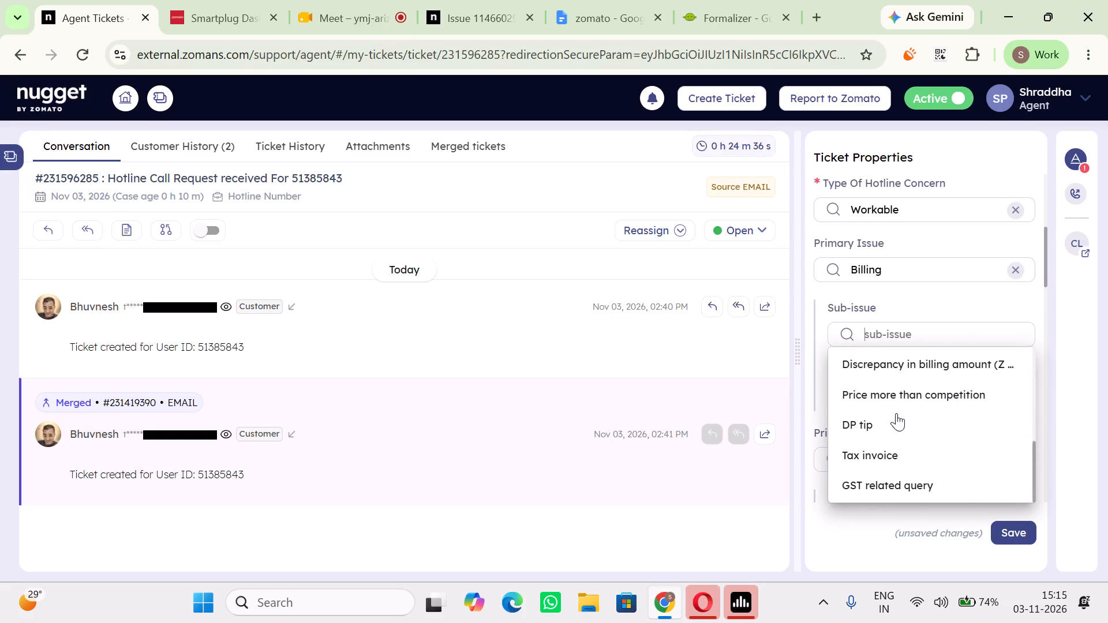
{"action": "scroll", "coordinate": [896, 413], "scroll_direction": "down", "scroll_amount": 2}
{"action": "left_click", "coordinate": [873, 446]}
{"action": "scroll", "coordinate": [873, 446], "scroll_direction": "up", "scroll_amount": 1}
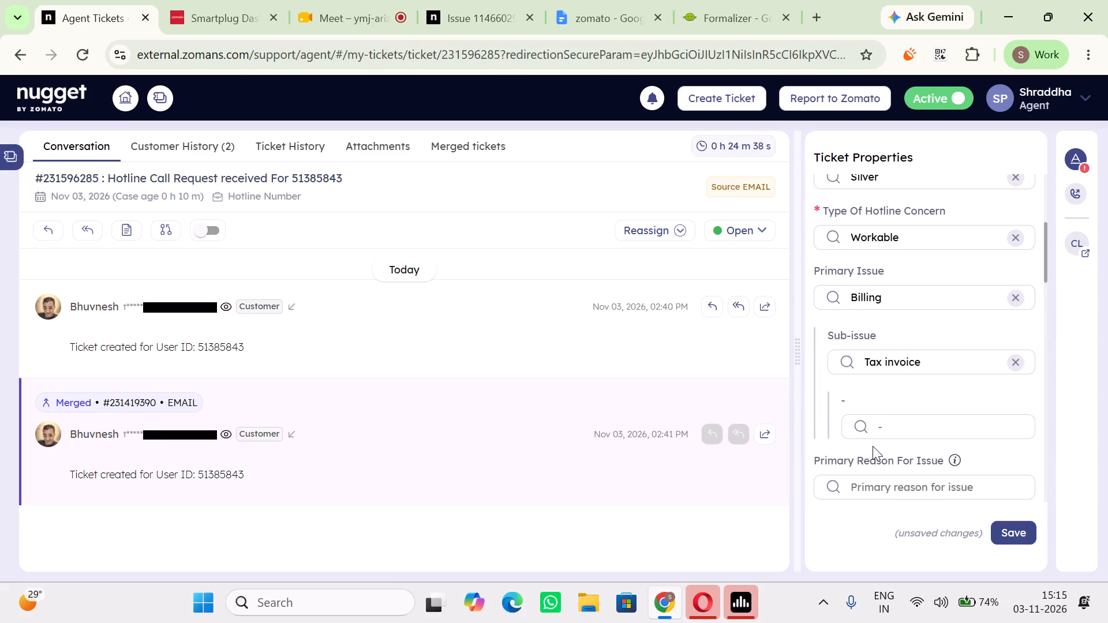
{"action": "scroll", "coordinate": [909, 440], "scroll_direction": "down", "scroll_amount": 1}
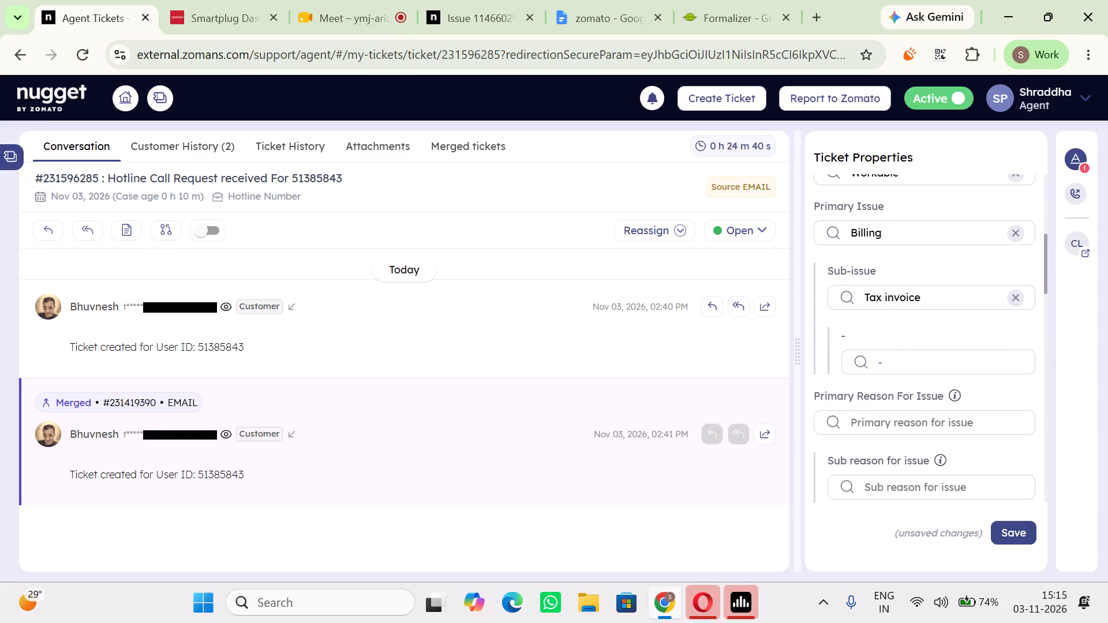
Set the ticket's Primary Reason For Issue to System, with App related as the sub reason.
{"action": "left_click", "coordinate": [897, 425]}
{"action": "scroll", "coordinate": [877, 331], "scroll_direction": "up", "scroll_amount": 1}
{"action": "left_click", "coordinate": [863, 292]}
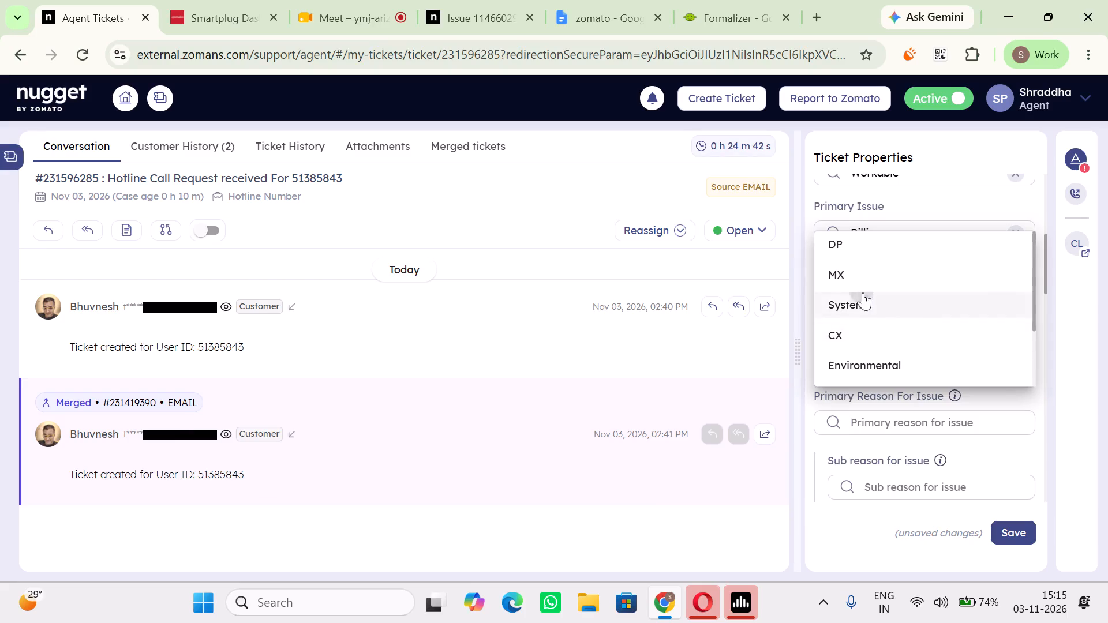
{"action": "scroll", "coordinate": [904, 388], "scroll_direction": "down", "scroll_amount": 1}
{"action": "left_click", "coordinate": [937, 396]}
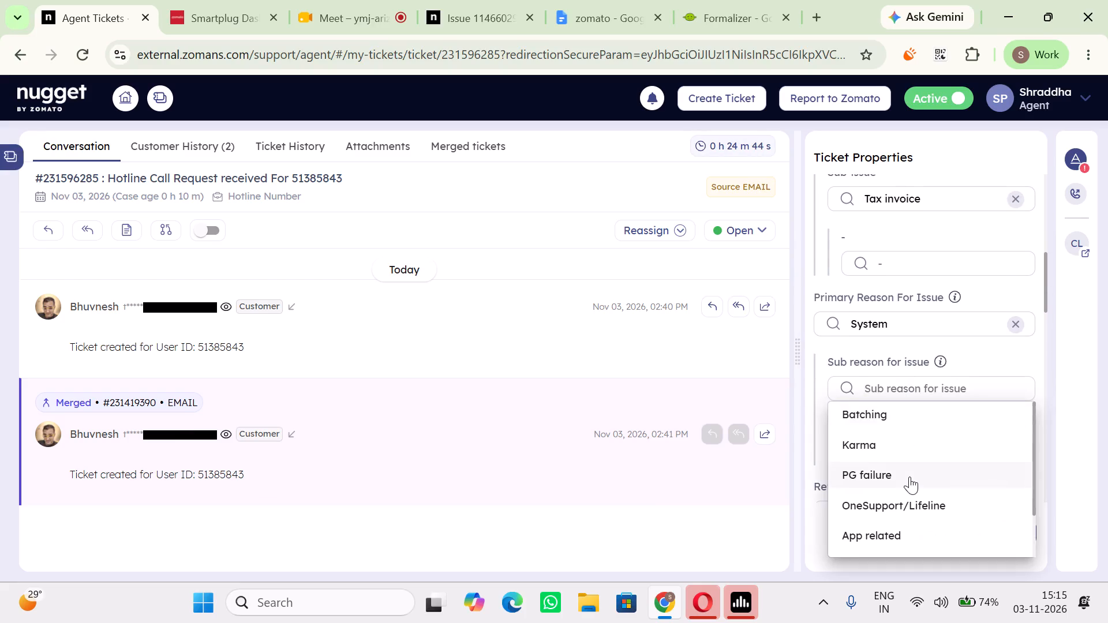
{"action": "scroll", "coordinate": [909, 476], "scroll_direction": "down", "scroll_amount": 1}
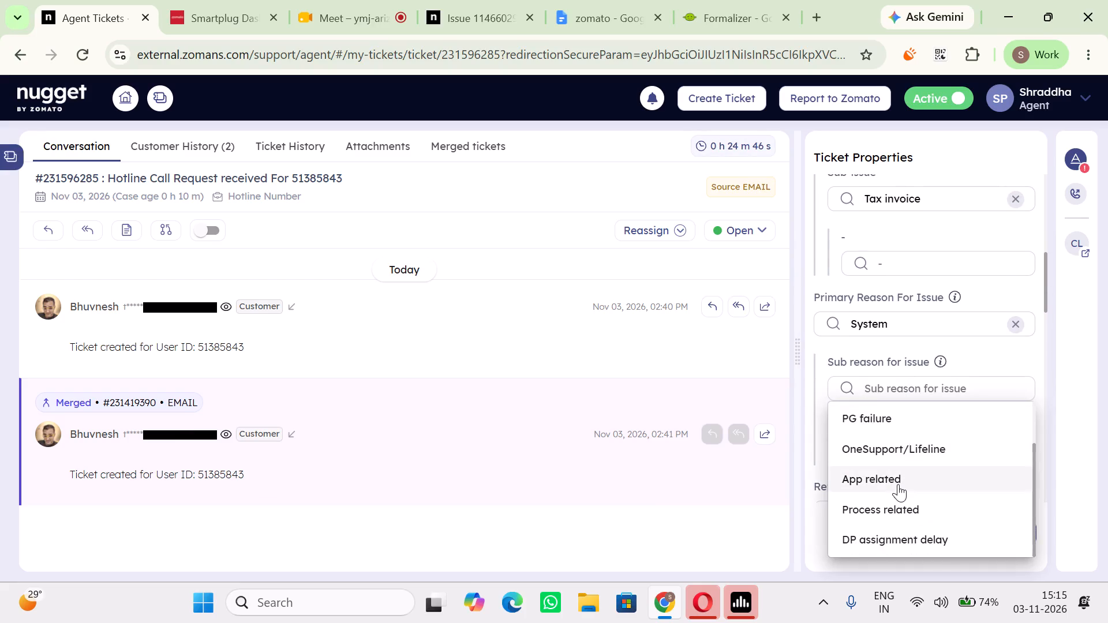
{"action": "left_click", "coordinate": [898, 484]}
Set Refunded By CDP1/Social/SOS to the Not applicable (non-refund related) option and save the ticket properties.
{"action": "scroll", "coordinate": [898, 484], "scroll_direction": "down", "scroll_amount": 1}
{"action": "left_click", "coordinate": [906, 397]}
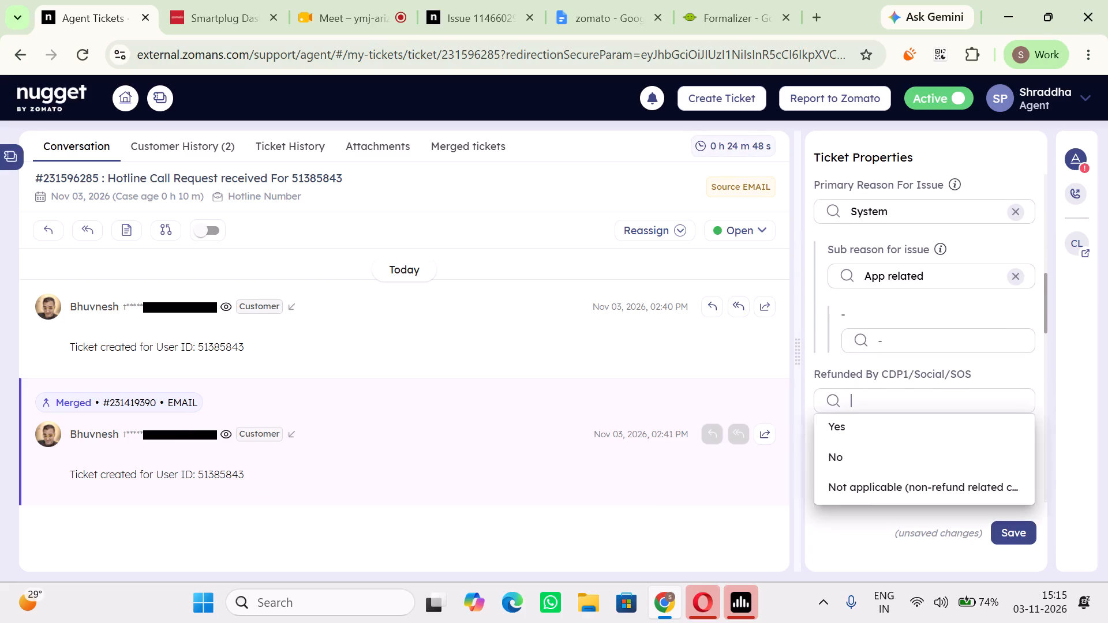
{"action": "left_click", "coordinate": [862, 485]}
{"action": "scroll", "coordinate": [862, 485], "scroll_direction": "down", "scroll_amount": 2}
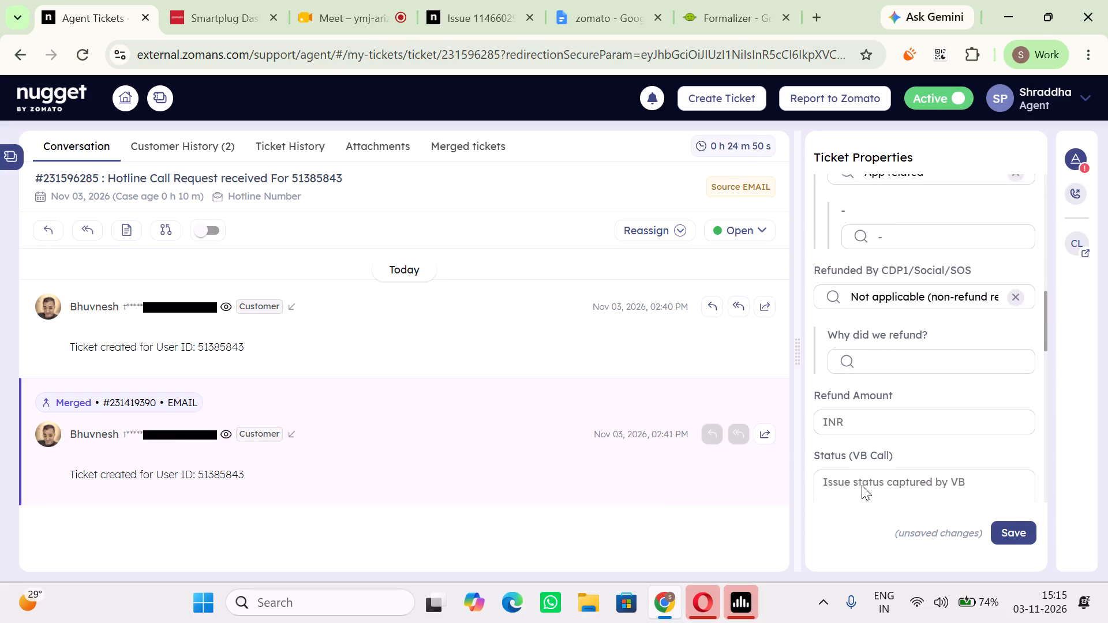
{"action": "scroll", "coordinate": [862, 485], "scroll_direction": "down", "scroll_amount": 5}
{"action": "scroll", "coordinate": [862, 485], "scroll_direction": "up", "scroll_amount": 9}
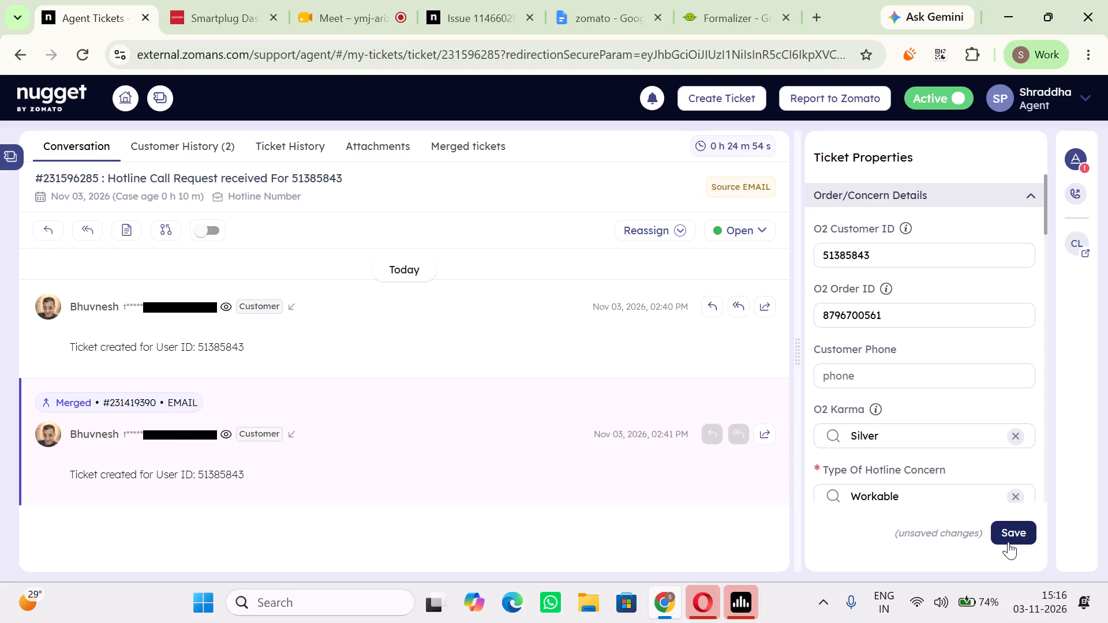
{"action": "left_click", "coordinate": [1008, 542]}
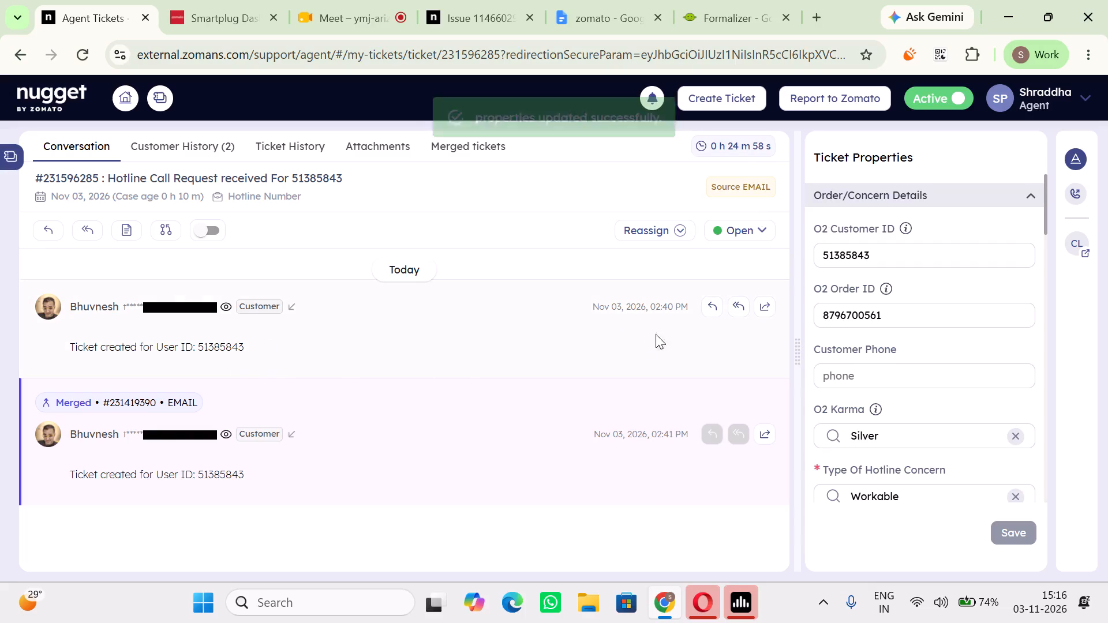
Add a private note to the ticket containing the copied, grammatically corrected invoice-request text.
{"action": "left_click", "coordinate": [134, 237]}
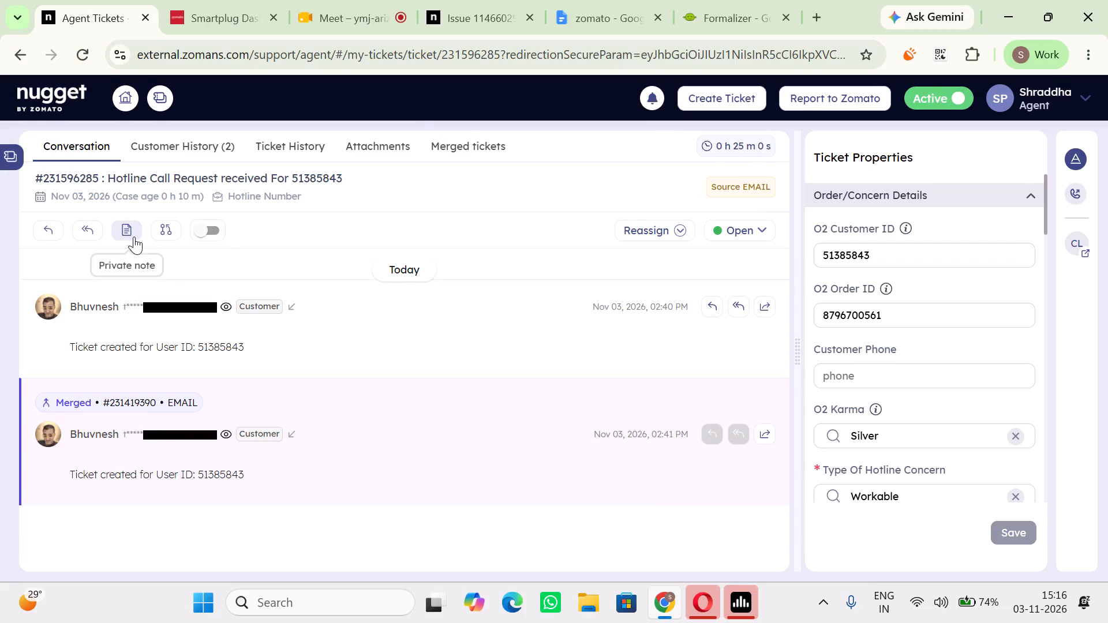
{"action": "key", "text": "ctrl+v"}
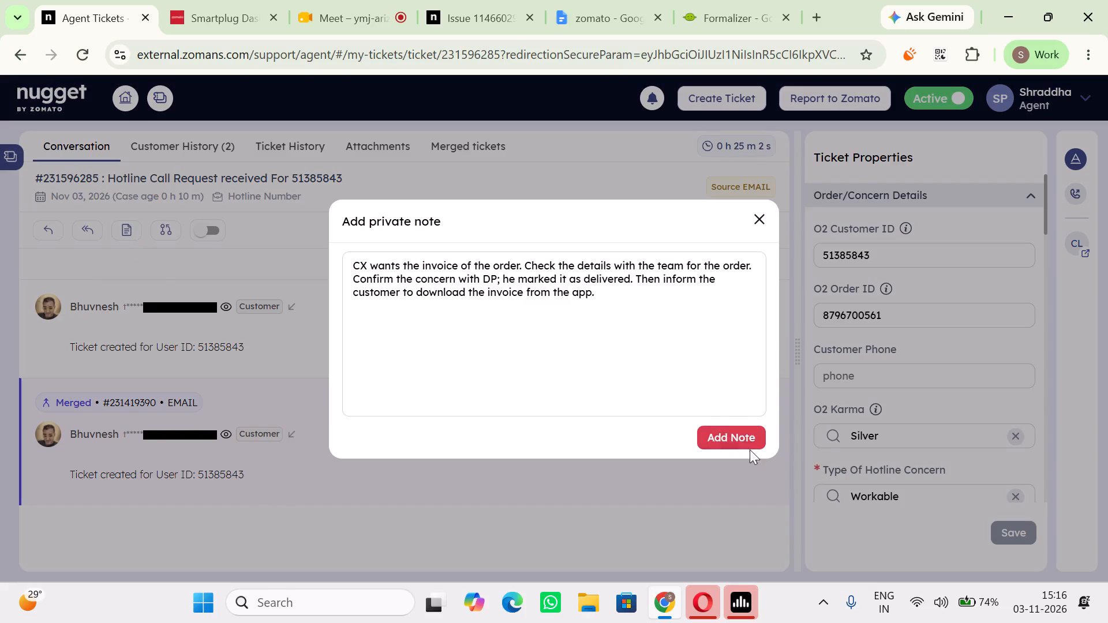
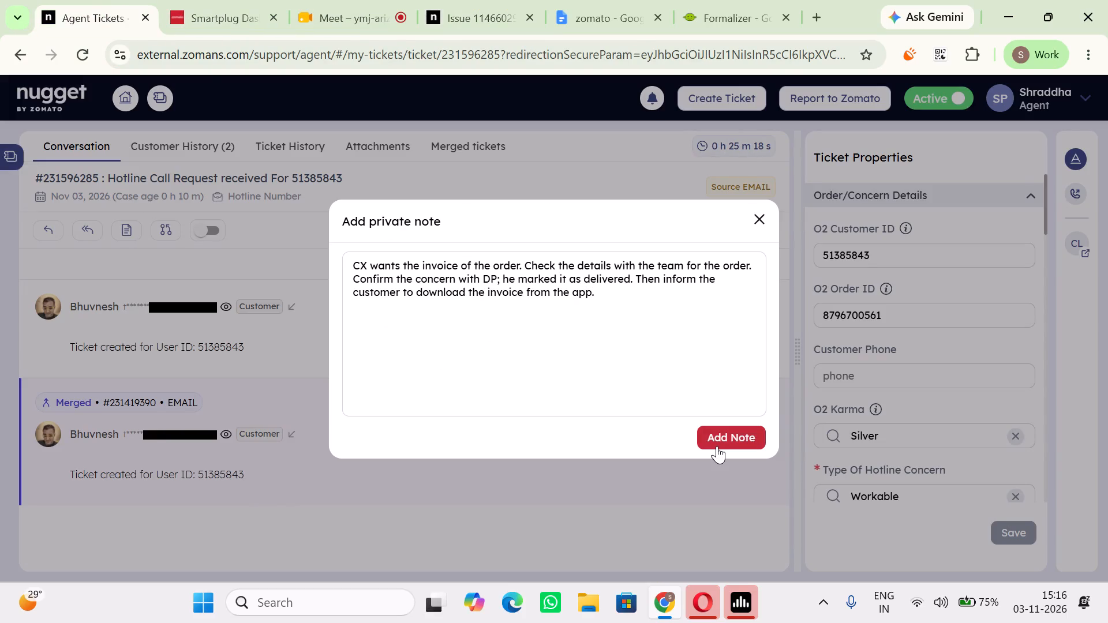
Submit the private note containing the corrected invoice-request text to the hotline ticket.
{"action": "left_click", "coordinate": [747, 431]}
Review the ticket's conversation, including the new private note, and check through its ticket properties.
{"action": "scroll", "coordinate": [549, 334], "scroll_direction": "up", "scroll_amount": 4}
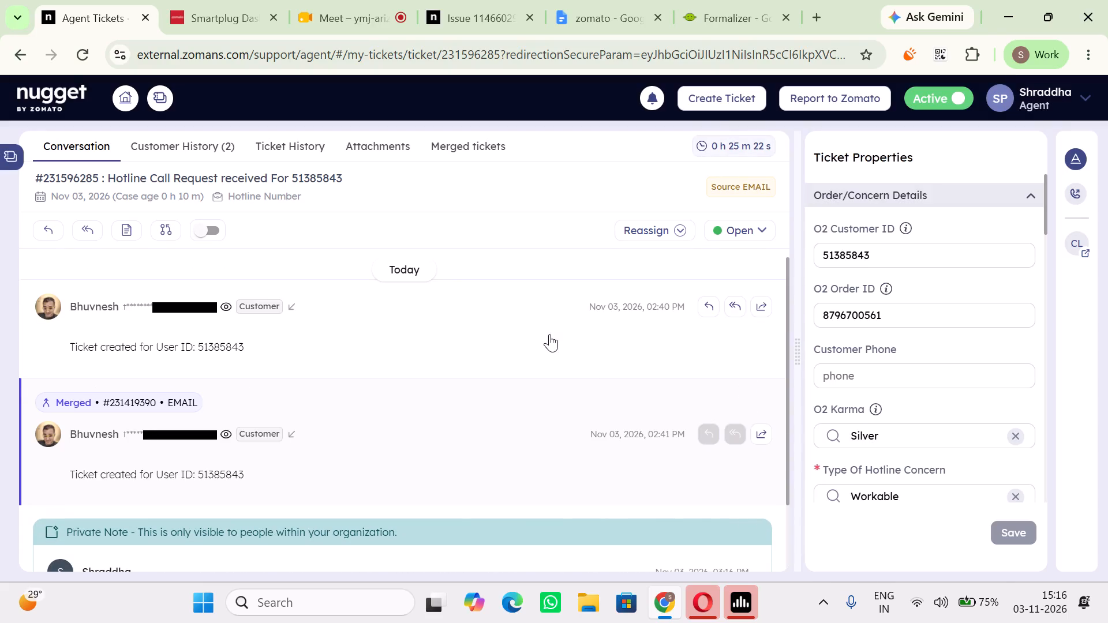
{"action": "scroll", "coordinate": [549, 334], "scroll_direction": "up", "scroll_amount": 1}
{"action": "scroll", "coordinate": [549, 334], "scroll_direction": "down", "scroll_amount": 2}
{"action": "scroll", "coordinate": [549, 334], "scroll_direction": "up", "scroll_amount": 4}
{"action": "scroll", "coordinate": [950, 337], "scroll_direction": "down", "scroll_amount": 2}
{"action": "scroll", "coordinate": [950, 337], "scroll_direction": "up", "scroll_amount": 7}
{"action": "scroll", "coordinate": [704, 419], "scroll_direction": "down", "scroll_amount": 2}
{"action": "scroll", "coordinate": [868, 461], "scroll_direction": "down", "scroll_amount": 7}
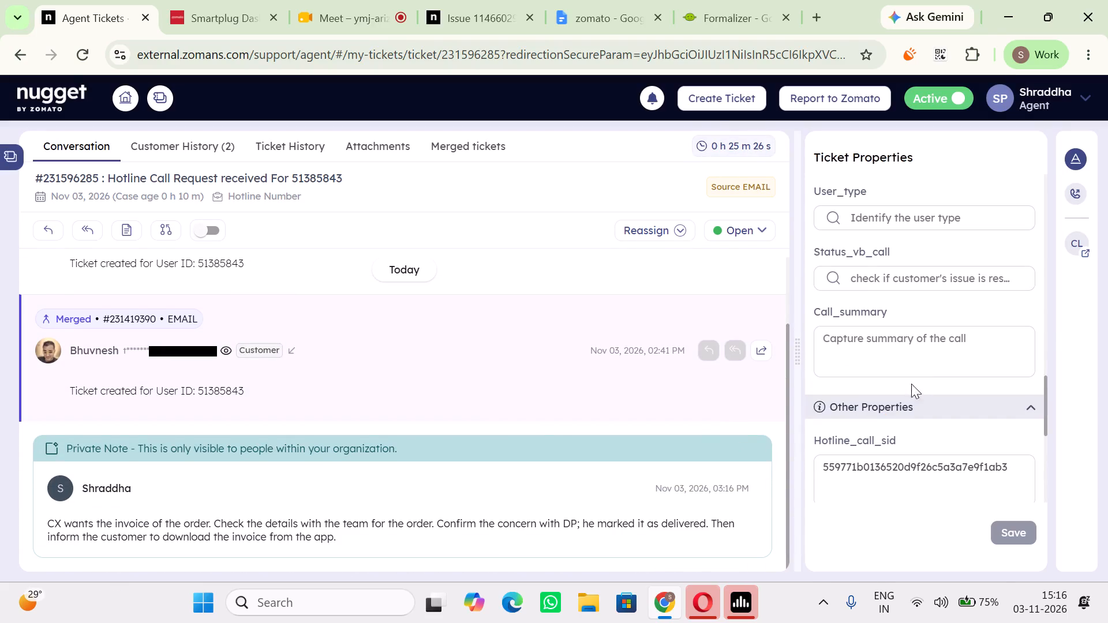
{"action": "scroll", "coordinate": [739, 397], "scroll_direction": "up", "scroll_amount": 7}
{"action": "scroll", "coordinate": [870, 350], "scroll_direction": "up", "scroll_amount": 6}
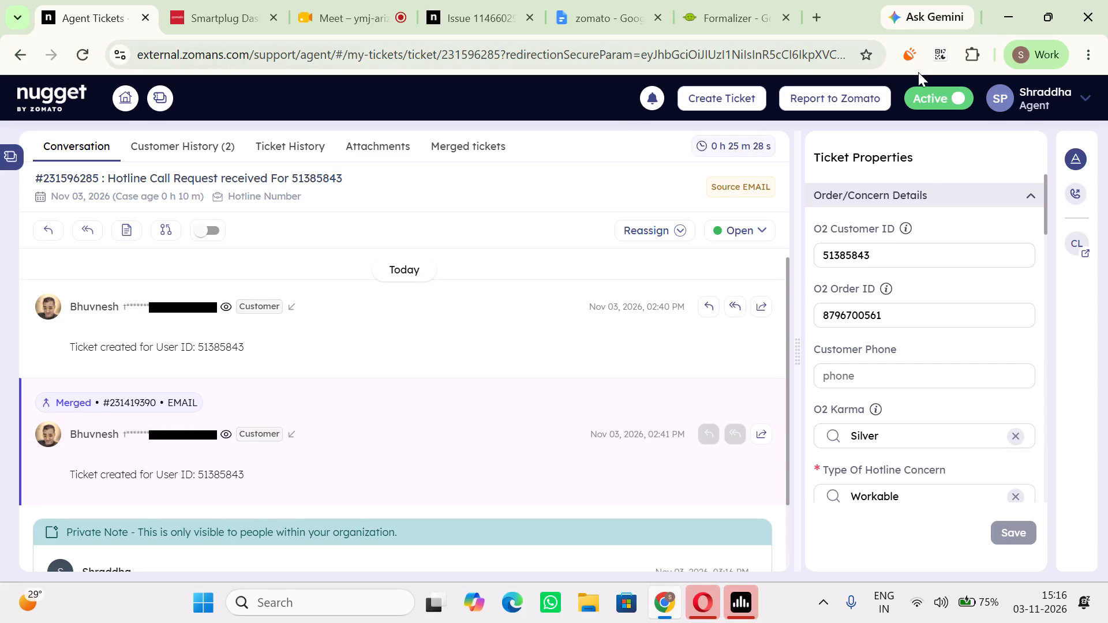
Check today's Productivity Hours summary and half-hourly trends for the agent account, and close that page.
{"action": "left_click", "coordinate": [1064, 104]}
{"action": "left_click", "coordinate": [953, 212]}
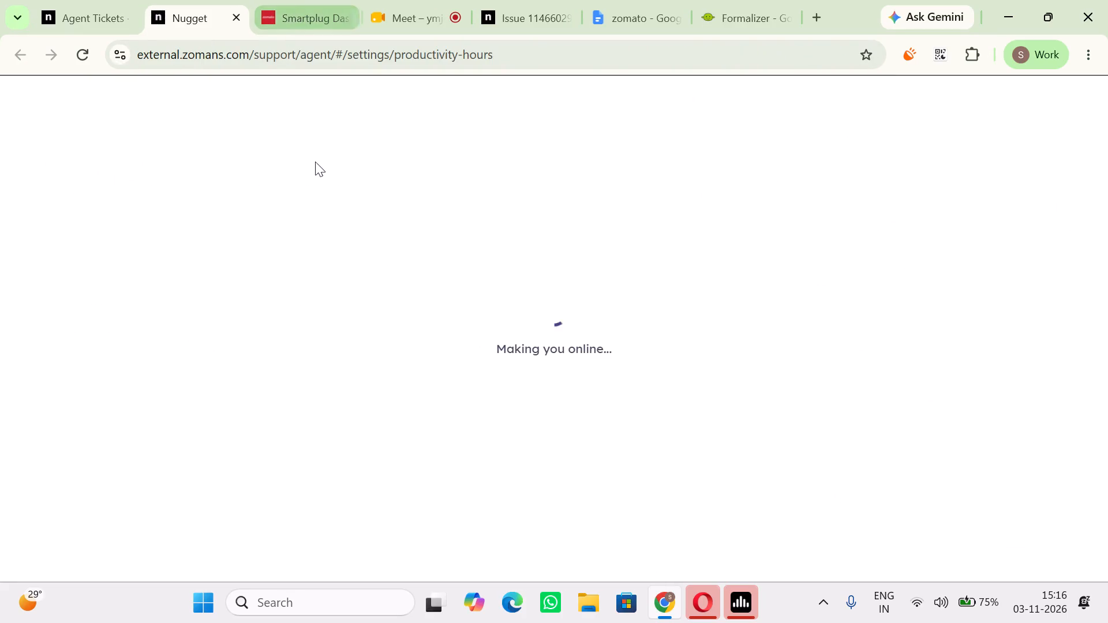
{"action": "scroll", "coordinate": [403, 283], "scroll_direction": "right", "scroll_amount": 1}
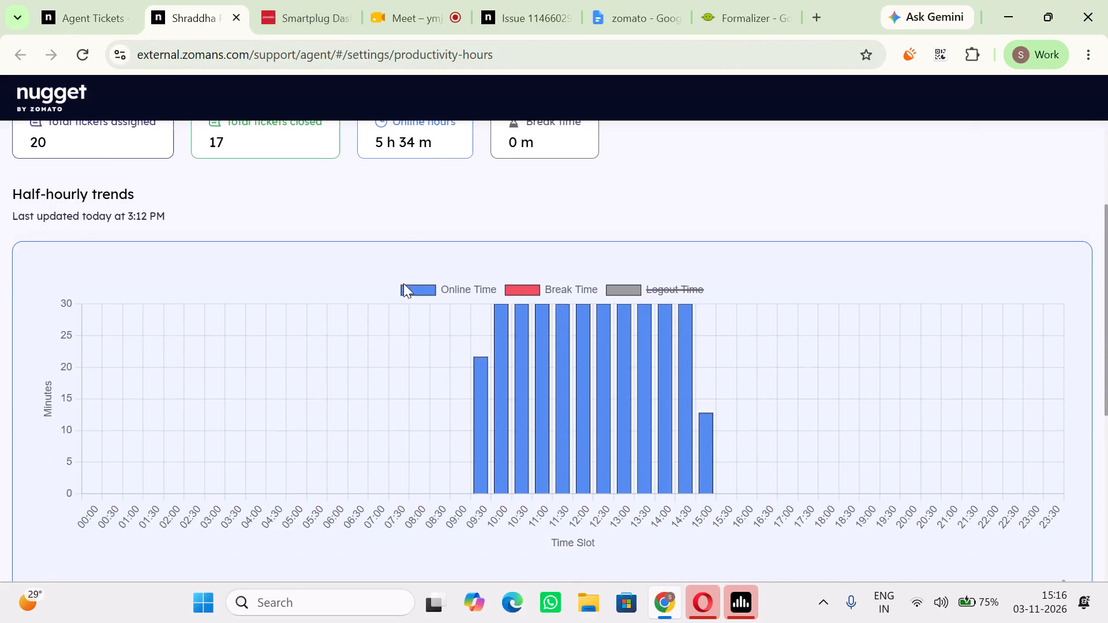
{"action": "scroll", "coordinate": [403, 283], "scroll_direction": "right", "scroll_amount": 1}
{"action": "scroll", "coordinate": [315, 324], "scroll_direction": "right", "scroll_amount": 1}
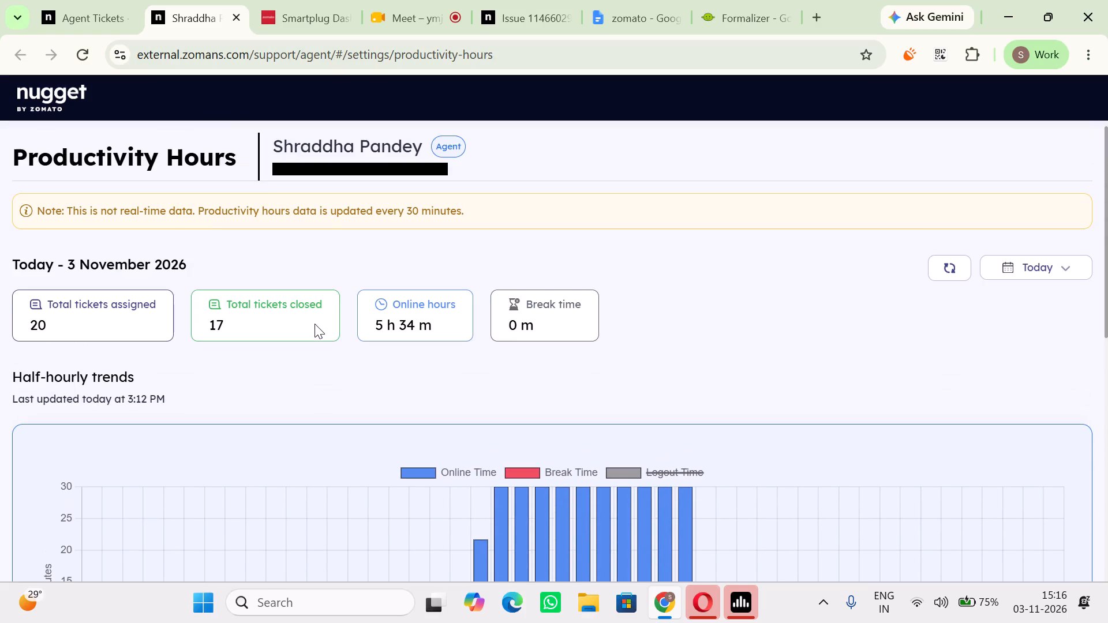
{"action": "left_click", "coordinate": [238, 16]}
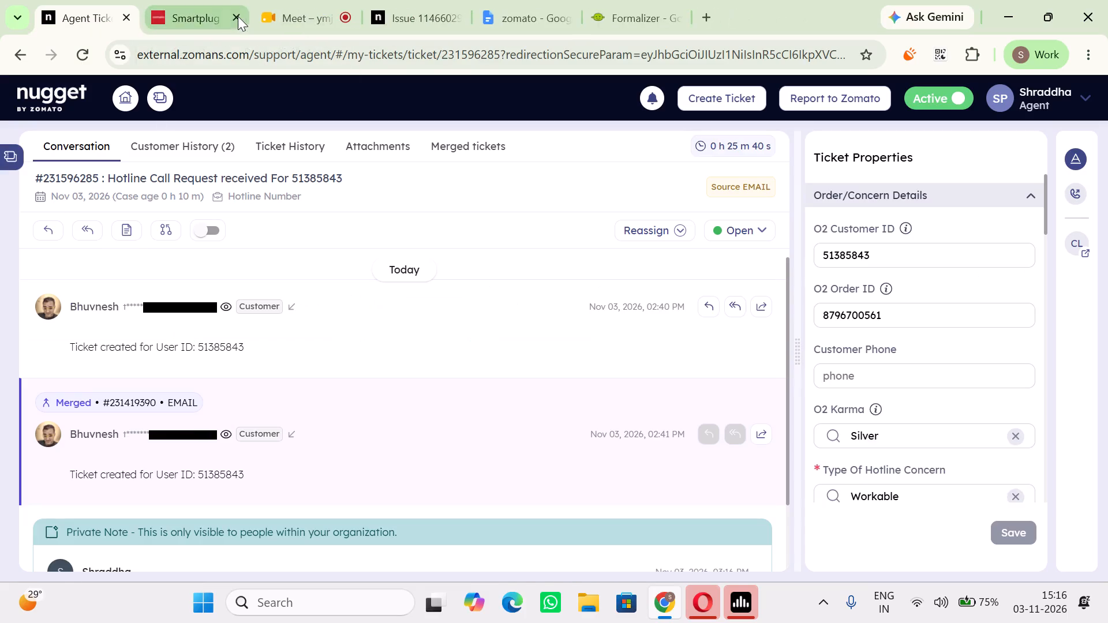
Close the Smartplug dashboard page and the Issue page that were used for this ticket.
{"action": "left_click", "coordinate": [238, 16]}
{"action": "left_click", "coordinate": [345, 18]}
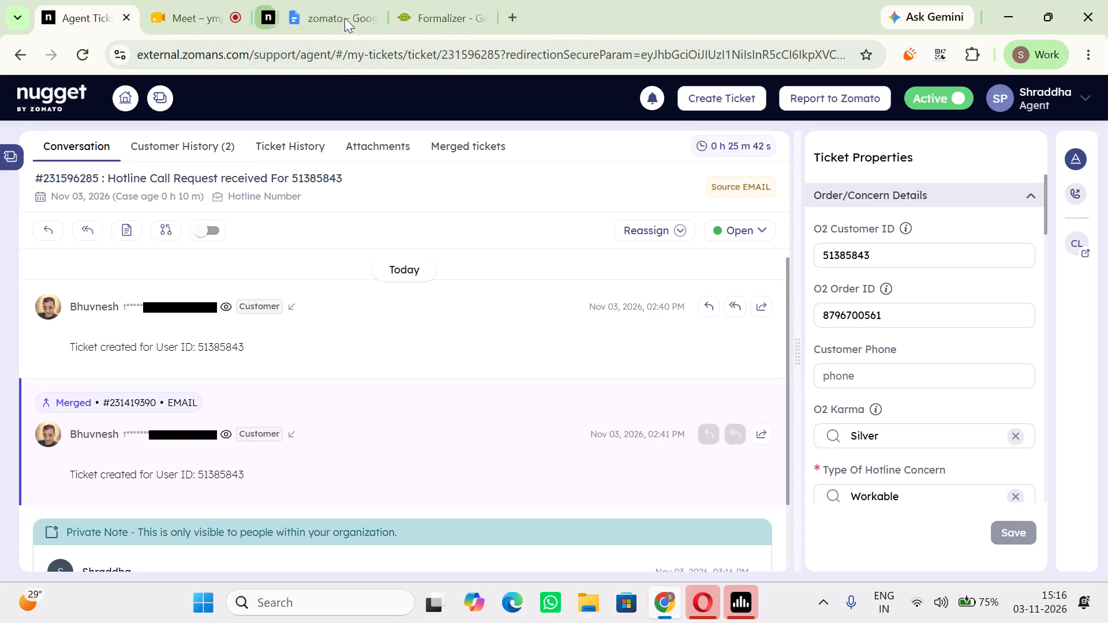
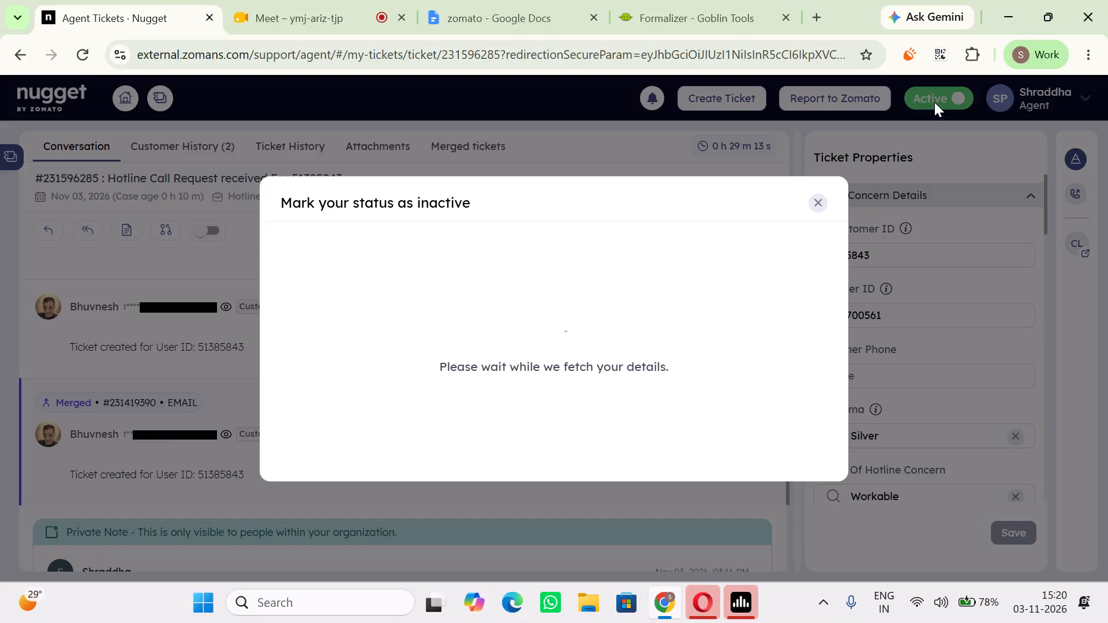
Mark the agent status as inactive for a Meal break.
{"action": "left_click_drag", "start_coordinate": [934, 102], "coordinate": [555, 327]}
{"action": "left_click", "coordinate": [300, 303]}
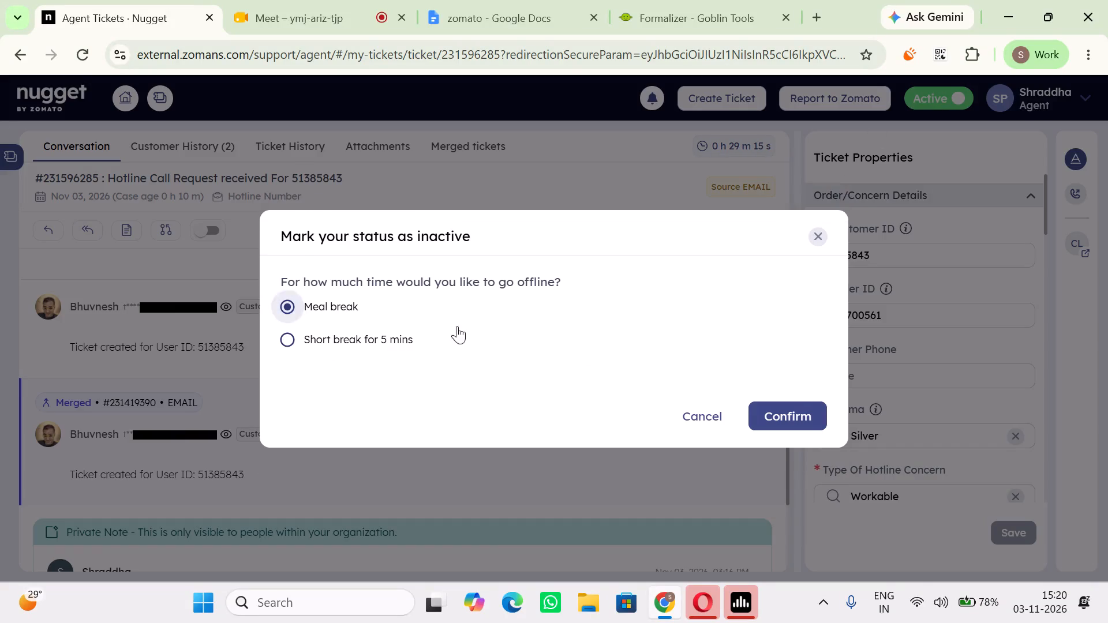
{"action": "left_click", "coordinate": [807, 415]}
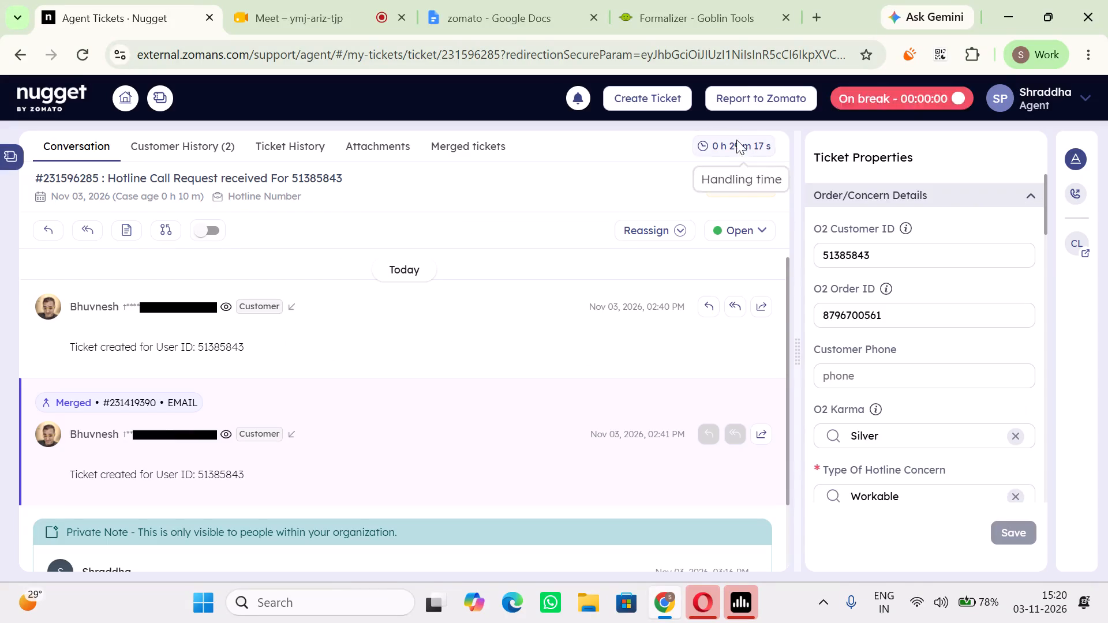
{"action": "left_click", "coordinate": [749, 238]}
{"action": "left_click", "coordinate": [746, 248]}
{"action": "left_click", "coordinate": [750, 234]}
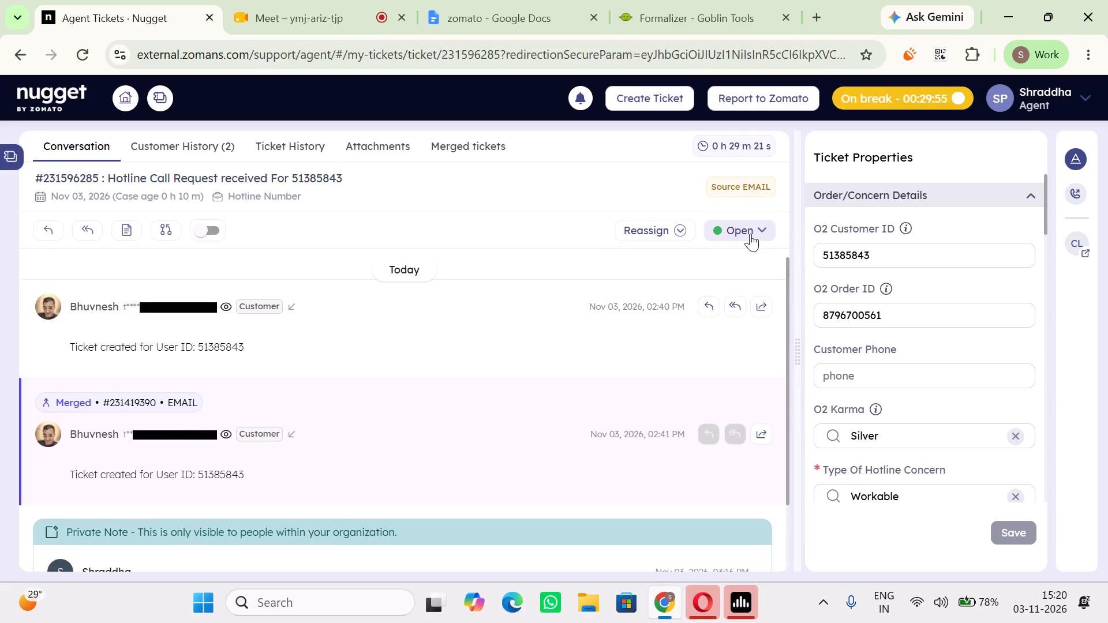
{"action": "left_click", "coordinate": [626, 295]}
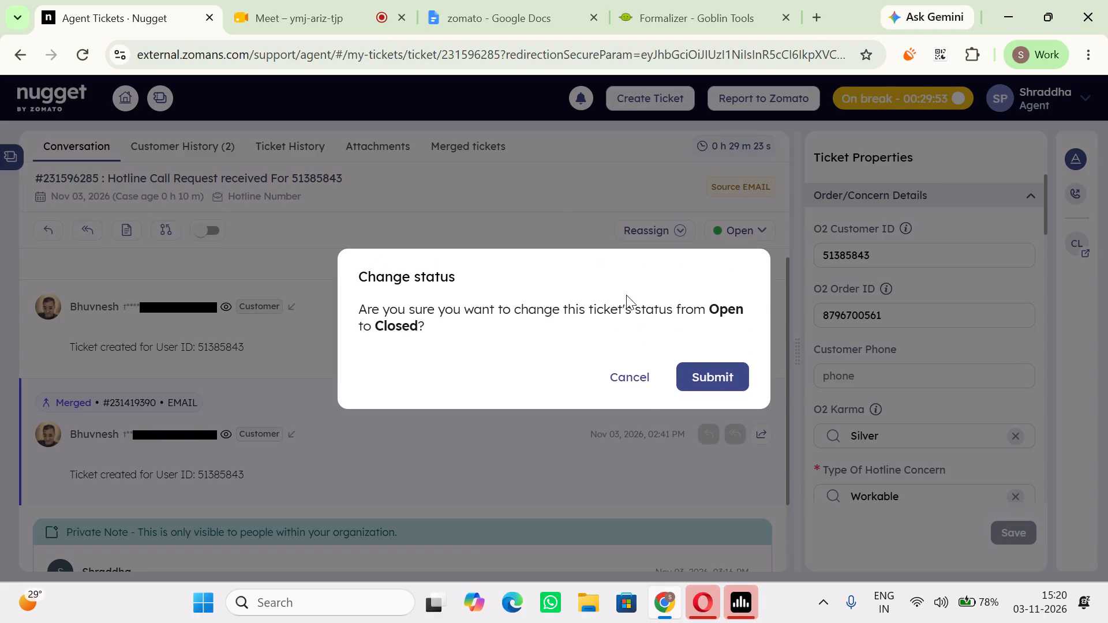
{"action": "left_click", "coordinate": [678, 365]}
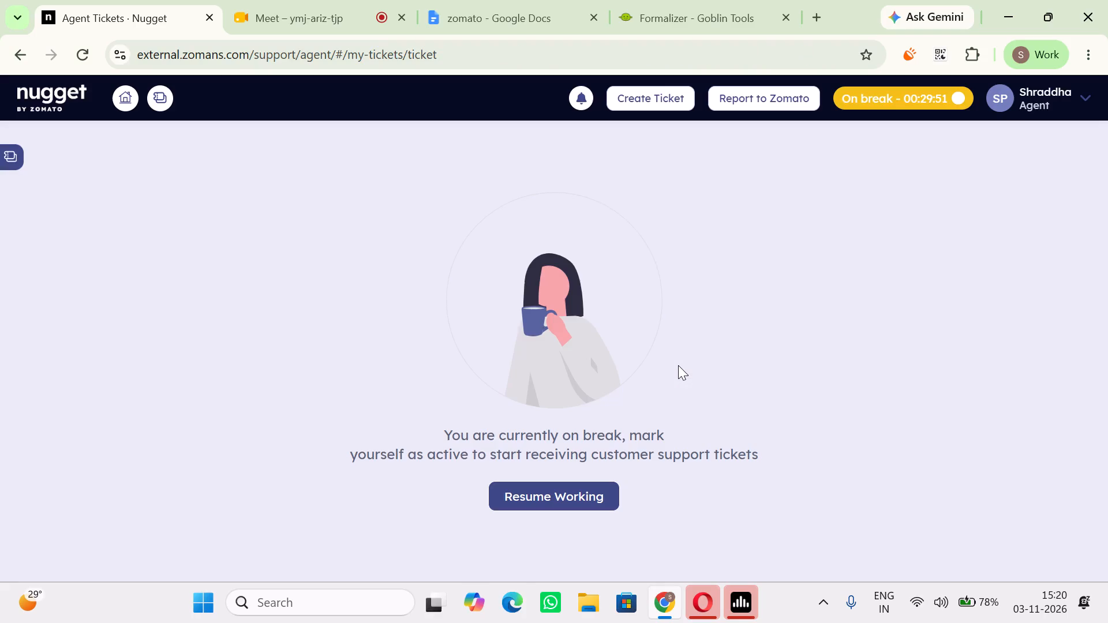
{"action": "left_click_drag", "start_coordinate": [678, 365], "coordinate": [651, 235]}
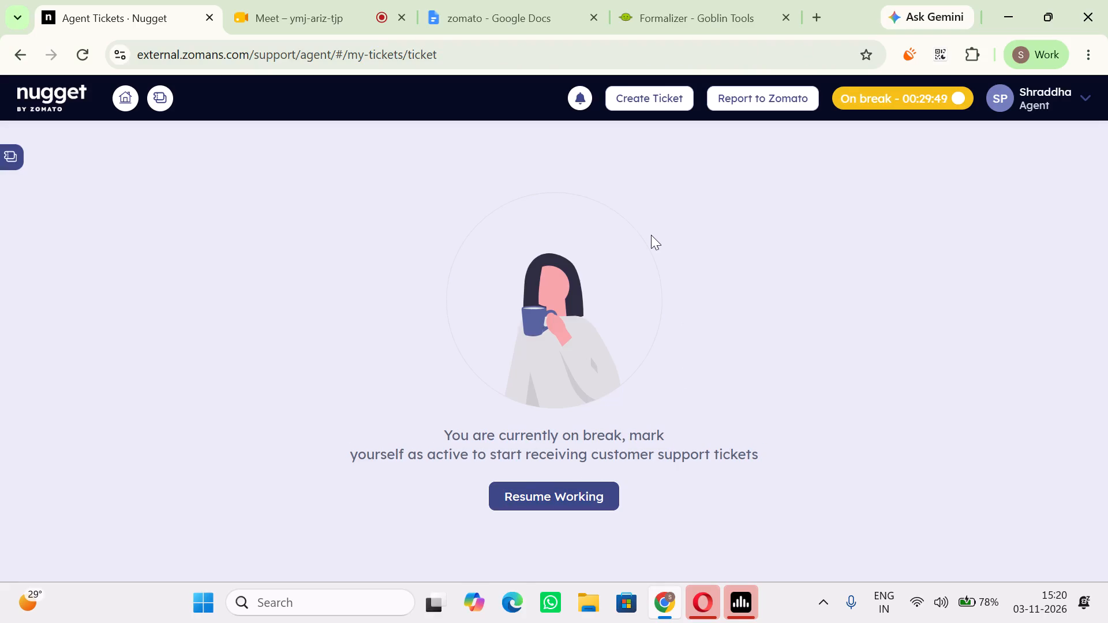
Open the linked page for the agent account from its profile options.
{"action": "left_click", "coordinate": [1050, 107]}
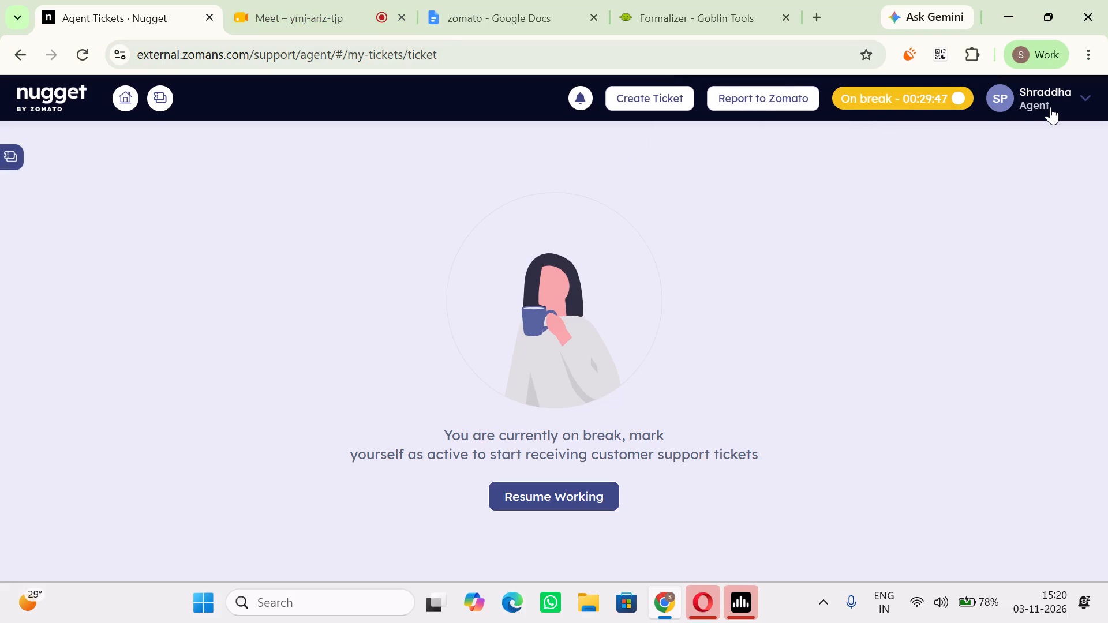
{"action": "left_click", "coordinate": [922, 217]}
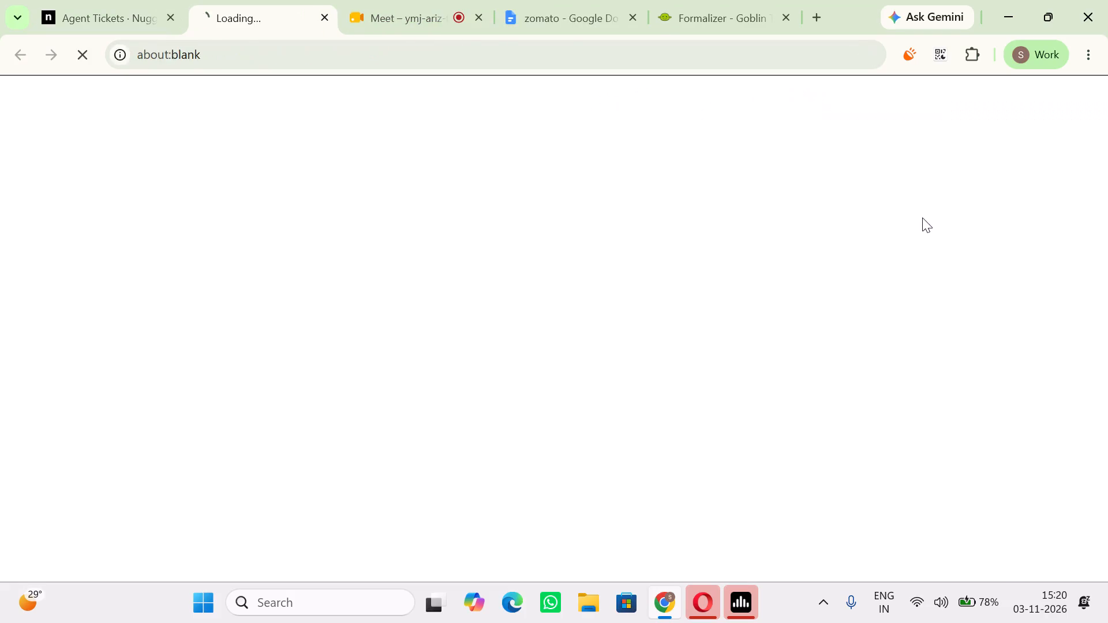
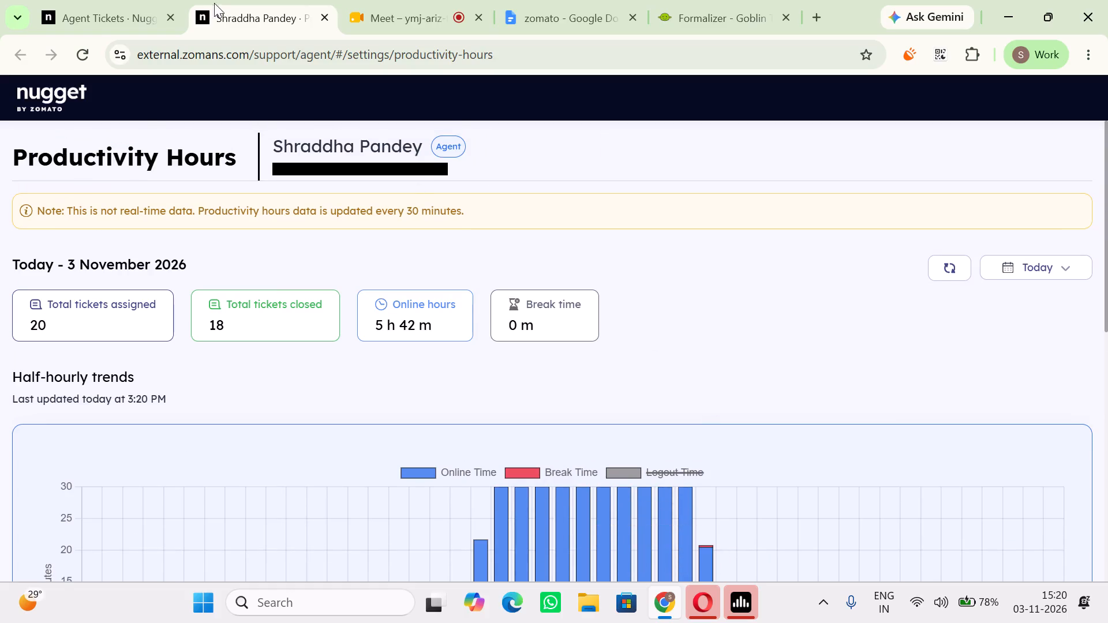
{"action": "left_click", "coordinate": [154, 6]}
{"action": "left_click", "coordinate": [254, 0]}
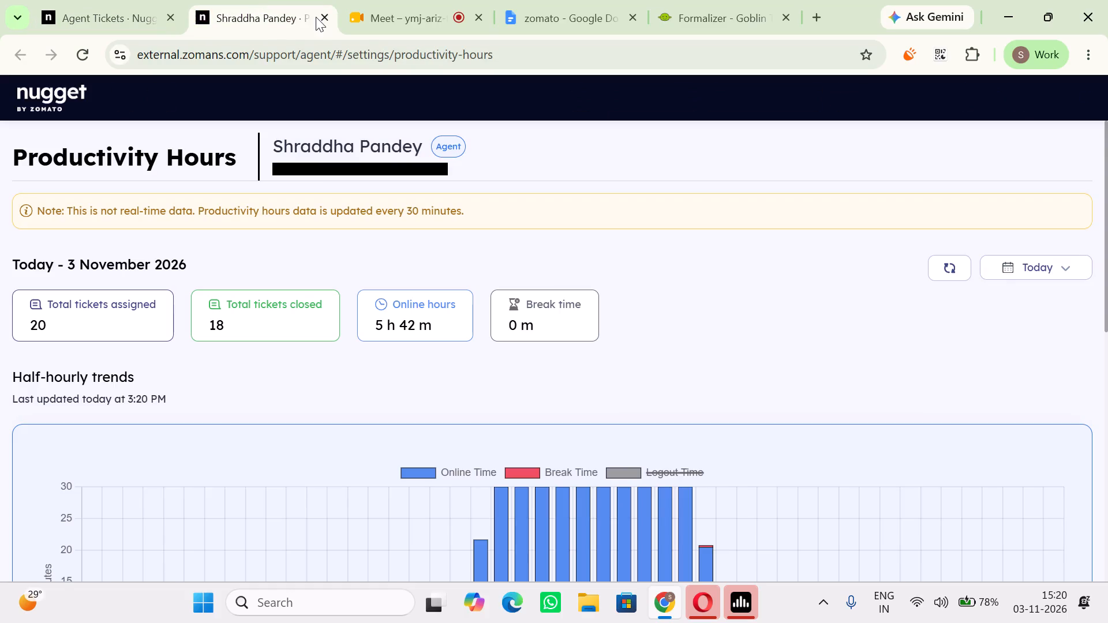